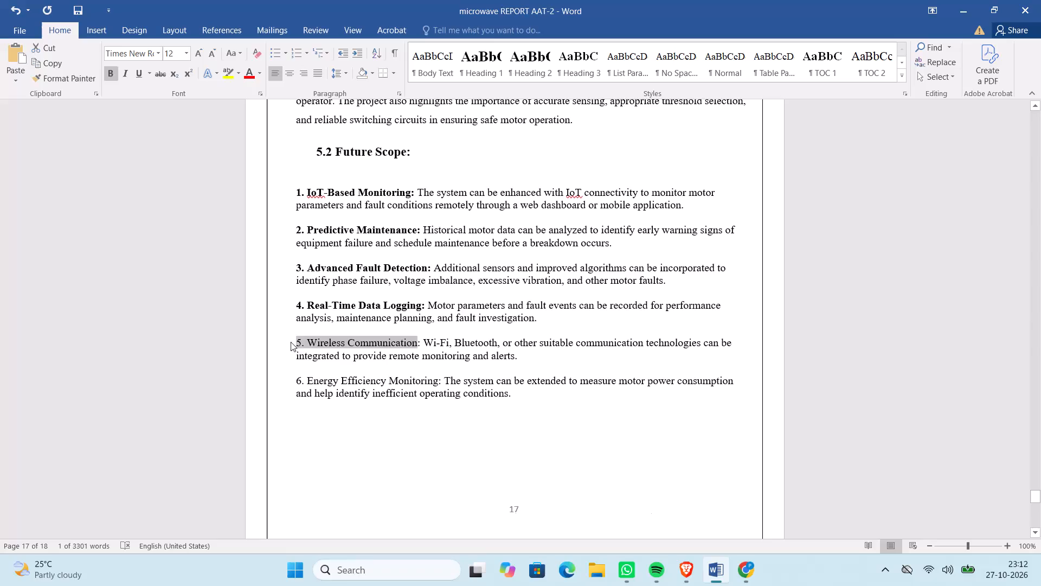
Bold the item heading "5. Wireless Communication:", including its colon, in the Future Scope list.
{"action": "key", "text": "ctrl+b"}
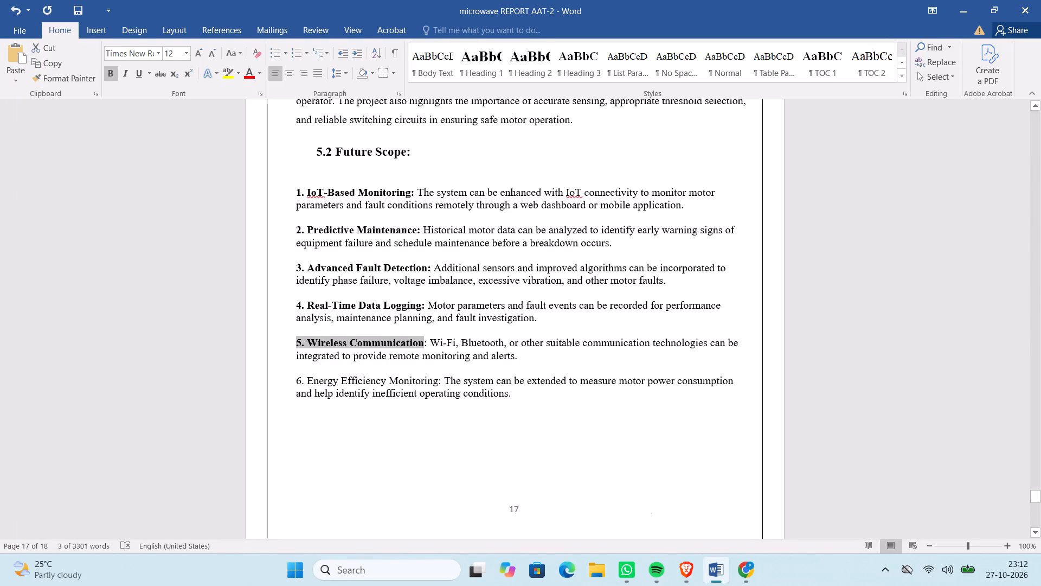
{"action": "left_click_drag", "start_coordinate": [427, 344], "coordinate": [420, 343]}
{"action": "key", "text": "ctrl+b"}
{"action": "key", "text": "ctrl+b"}
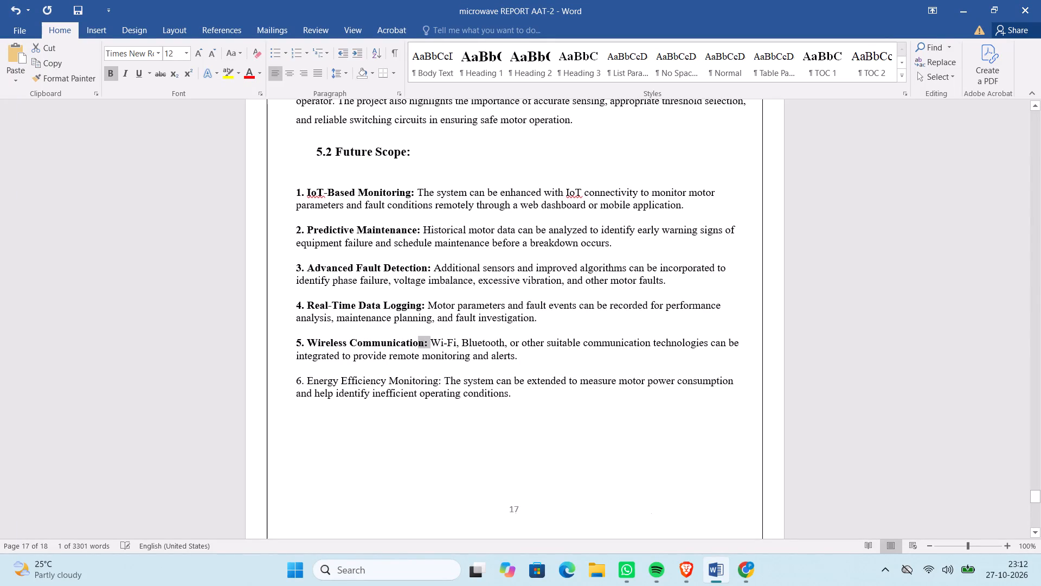
Bold the item heading "6. Energy Efficiency Monitoring:", including its colon, in the Future Scope list.
{"action": "left_click_drag", "start_coordinate": [441, 381], "coordinate": [295, 378]}
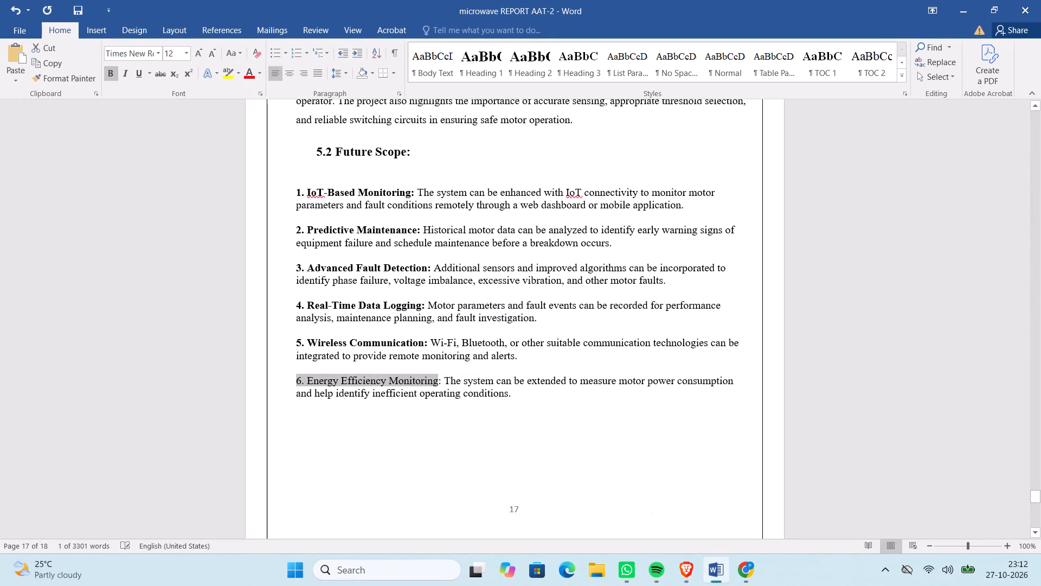
{"action": "left_click_drag", "start_coordinate": [295, 378], "coordinate": [294, 379]}
{"action": "key", "text": "ctrl+b"}
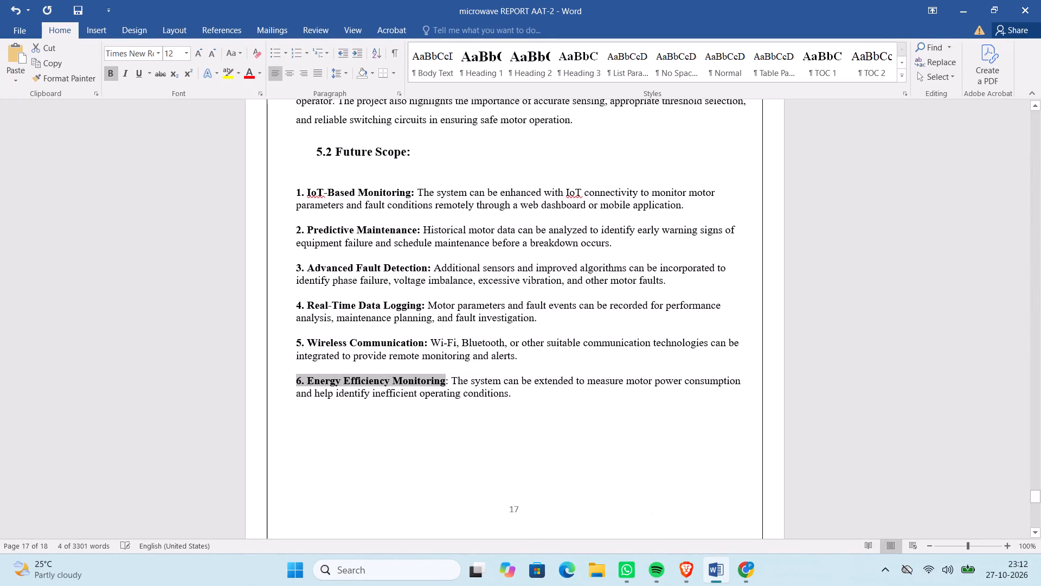
{"action": "left_click_drag", "start_coordinate": [449, 380], "coordinate": [442, 380]}
{"action": "key", "text": "ctrl+b"}
{"action": "key", "text": "ctrl+b"}
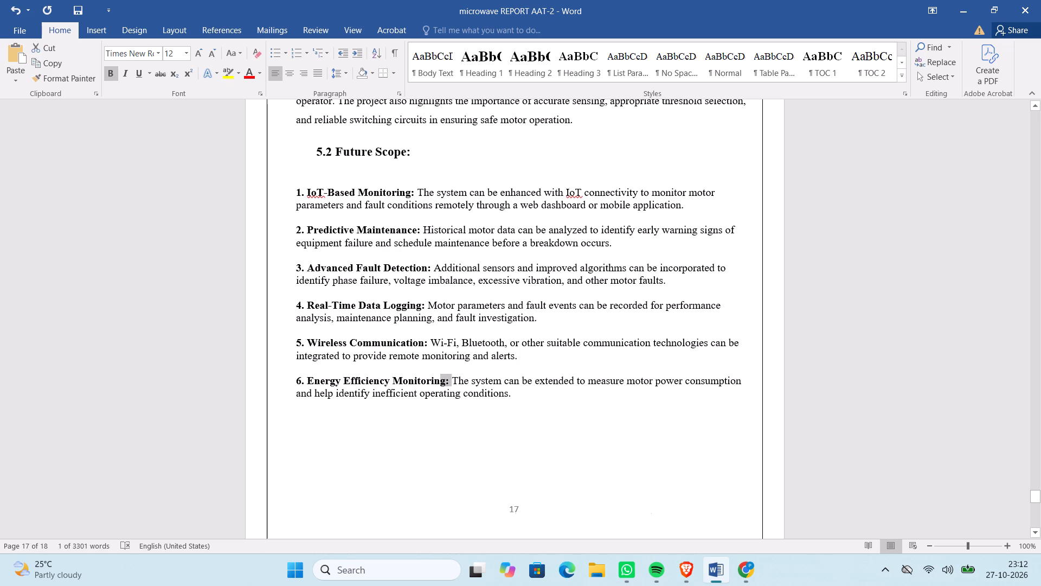
{"action": "left_click", "coordinate": [555, 433]}
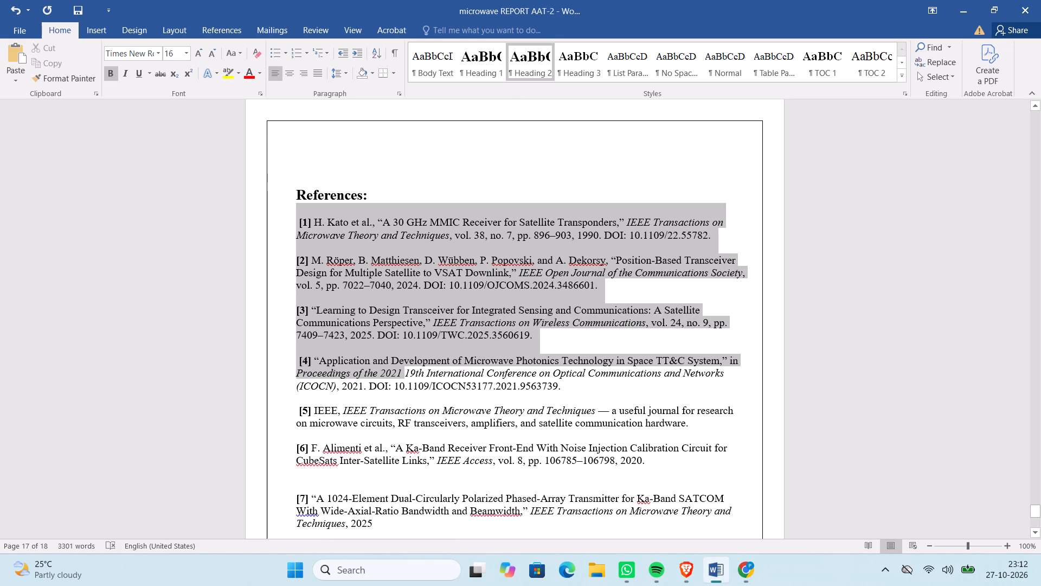
{"action": "left_click_drag", "start_coordinate": [393, 358], "coordinate": [477, 491]}
{"action": "scroll", "coordinate": [391, 358], "scroll_direction": "down", "scroll_amount": 4}
{"action": "key", "text": "ctrl+v"}
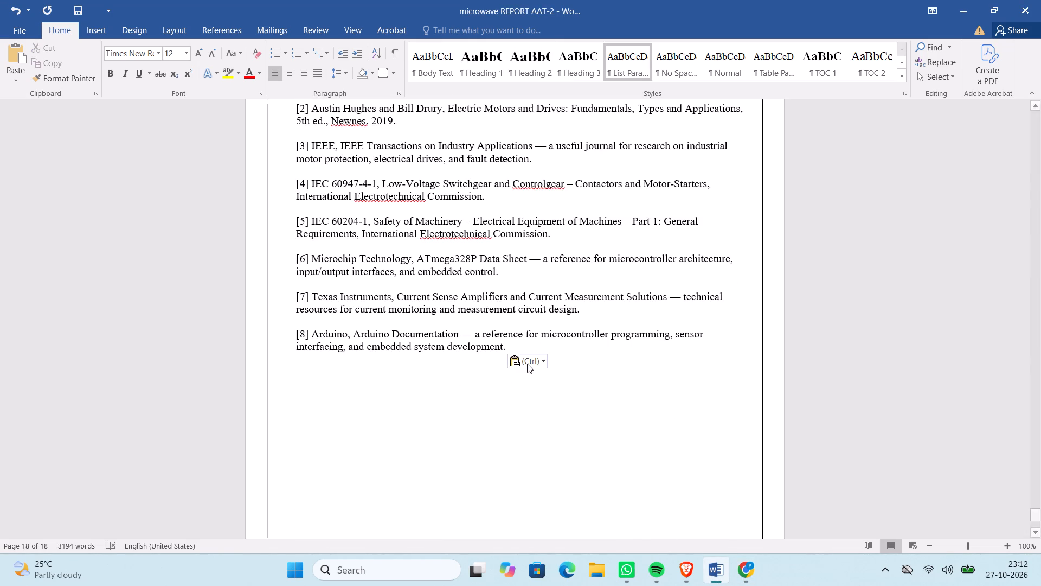
{"action": "left_click", "coordinate": [528, 362]}
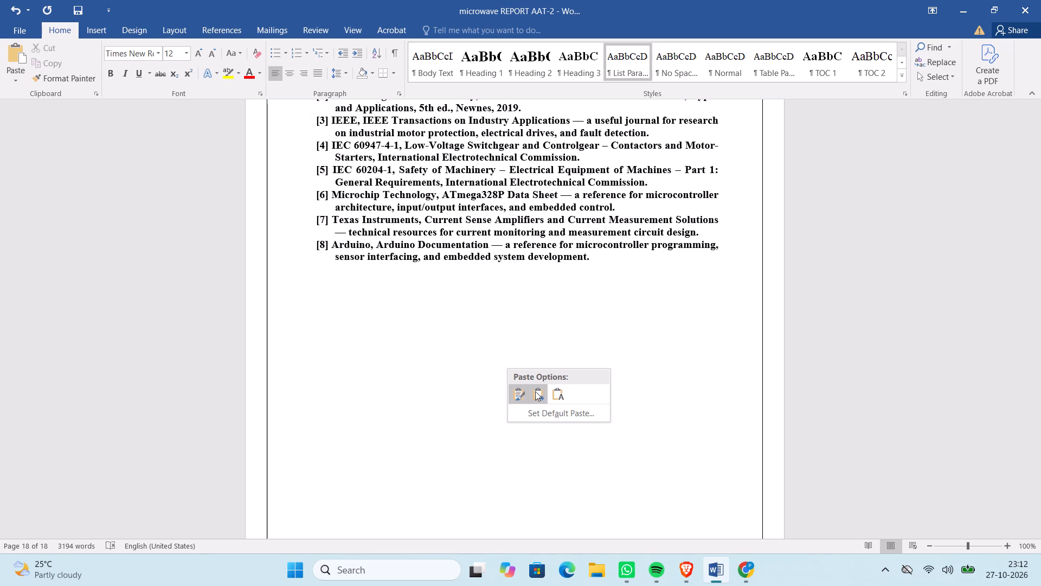
{"action": "left_click", "coordinate": [522, 391]}
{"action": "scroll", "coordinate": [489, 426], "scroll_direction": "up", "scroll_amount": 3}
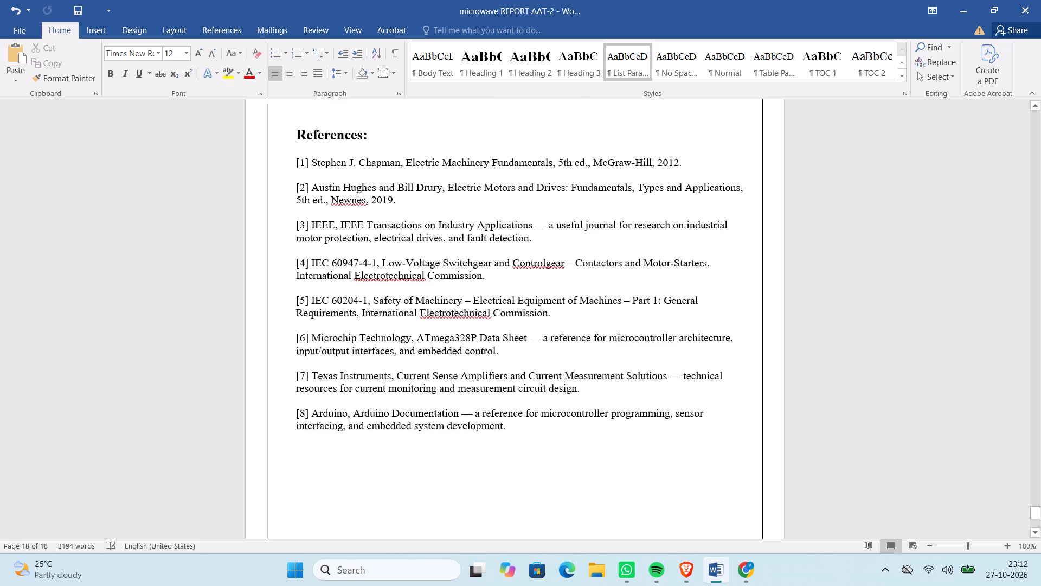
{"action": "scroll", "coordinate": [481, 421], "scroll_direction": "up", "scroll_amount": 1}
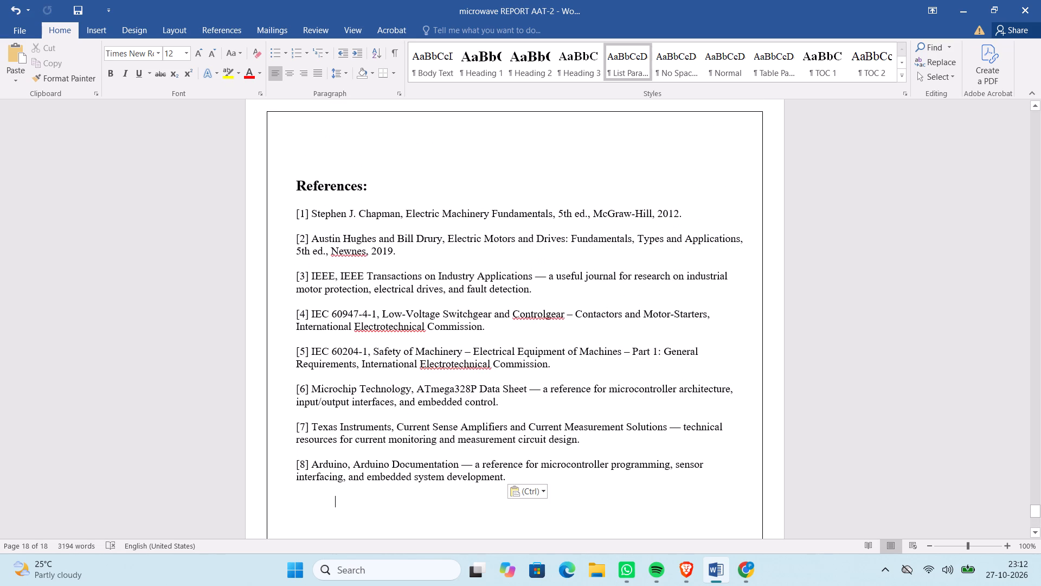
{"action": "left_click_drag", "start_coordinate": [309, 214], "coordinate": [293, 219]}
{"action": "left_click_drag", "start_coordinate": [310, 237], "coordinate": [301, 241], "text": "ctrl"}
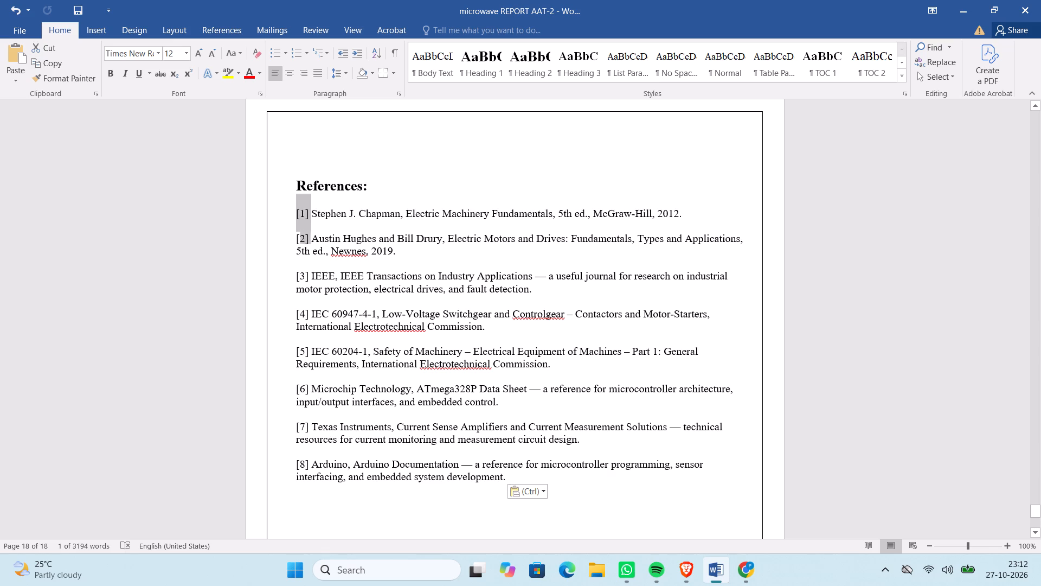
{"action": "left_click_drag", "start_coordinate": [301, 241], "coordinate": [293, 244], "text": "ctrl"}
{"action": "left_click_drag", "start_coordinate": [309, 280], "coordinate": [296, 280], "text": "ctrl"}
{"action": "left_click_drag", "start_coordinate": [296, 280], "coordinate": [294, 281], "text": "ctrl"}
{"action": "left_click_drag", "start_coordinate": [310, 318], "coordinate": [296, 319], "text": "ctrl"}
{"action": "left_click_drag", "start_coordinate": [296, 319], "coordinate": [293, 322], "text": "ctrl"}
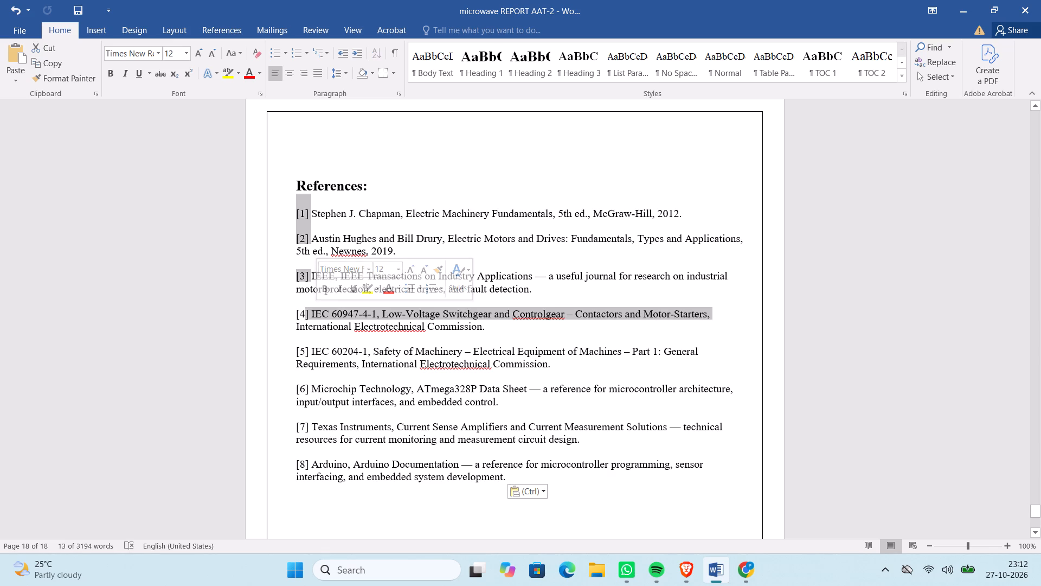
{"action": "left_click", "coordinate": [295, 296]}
Make the bracketed reference numbers [1] through [8] bold in the References list.
{"action": "left_click_drag", "start_coordinate": [309, 214], "coordinate": [294, 219]}
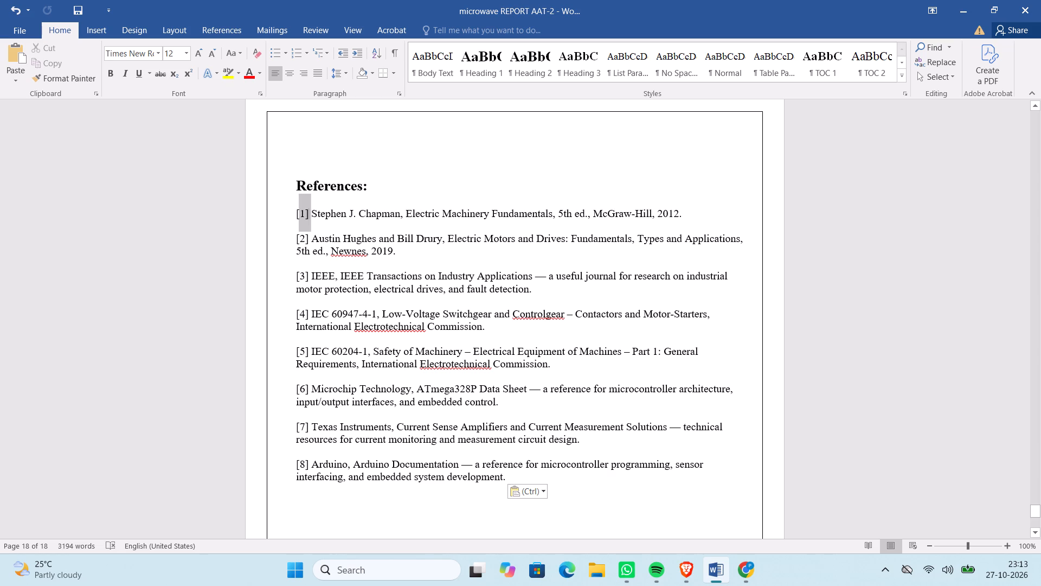
{"action": "left_click_drag", "start_coordinate": [294, 219], "coordinate": [291, 222]}
{"action": "left_click_drag", "start_coordinate": [309, 241], "coordinate": [299, 245], "text": "ctrl"}
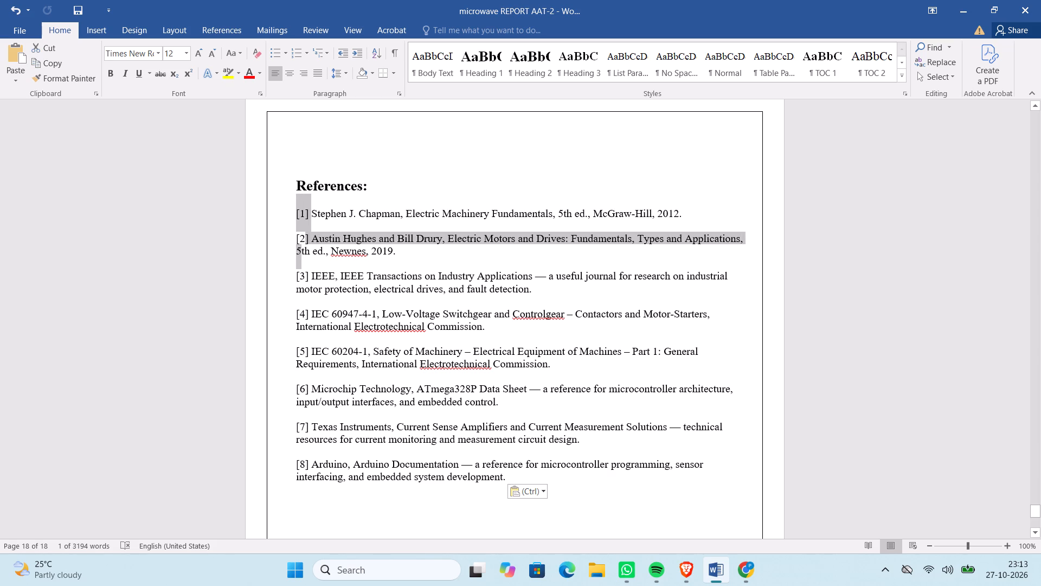
{"action": "left_click_drag", "start_coordinate": [299, 245], "coordinate": [297, 239], "text": "ctrl"}
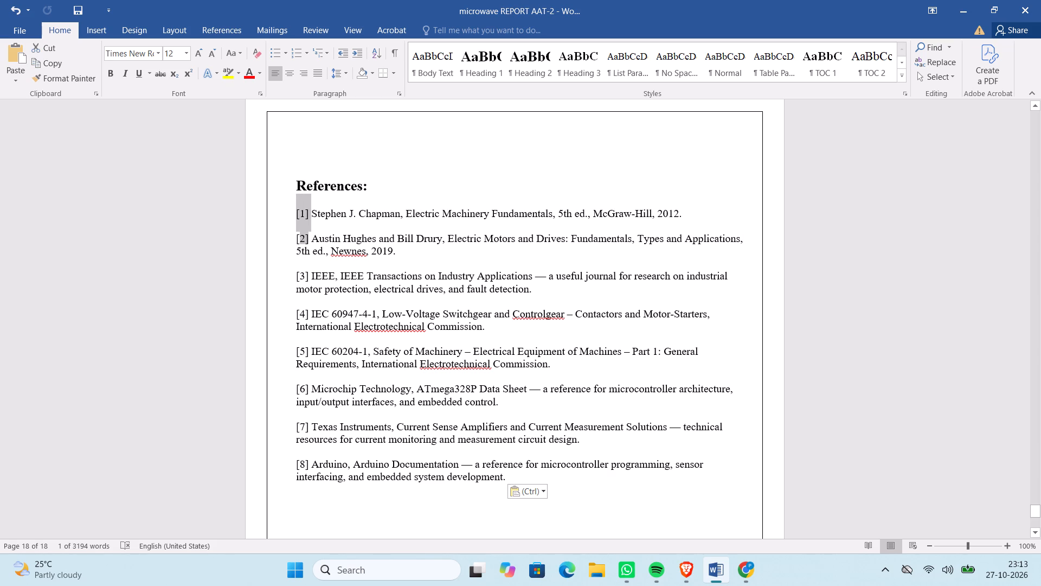
{"action": "left_click_drag", "start_coordinate": [297, 239], "coordinate": [295, 241], "text": "ctrl"}
{"action": "left_click_drag", "start_coordinate": [309, 272], "coordinate": [297, 277], "text": "ctrl"}
{"action": "left_click_drag", "start_coordinate": [297, 277], "coordinate": [295, 279], "text": "ctrl"}
{"action": "left_click_drag", "start_coordinate": [308, 313], "coordinate": [303, 313], "text": "ctrl"}
{"action": "left_click_drag", "start_coordinate": [303, 313], "coordinate": [295, 315], "text": "ctrl"}
{"action": "left_click_drag", "start_coordinate": [309, 348], "coordinate": [300, 351], "text": "ctrl"}
{"action": "left_click_drag", "start_coordinate": [300, 351], "coordinate": [296, 356], "text": "ctrl"}
{"action": "left_click_drag", "start_coordinate": [308, 388], "coordinate": [293, 388], "text": "ctrl"}
{"action": "left_click_drag", "start_coordinate": [293, 388], "coordinate": [293, 389], "text": "ctrl"}
{"action": "left_click_drag", "start_coordinate": [307, 426], "coordinate": [295, 429], "text": "ctrl"}
{"action": "left_click_drag", "start_coordinate": [309, 462], "coordinate": [295, 462], "text": "ctrl"}
{"action": "key", "text": "ctrl+b"}
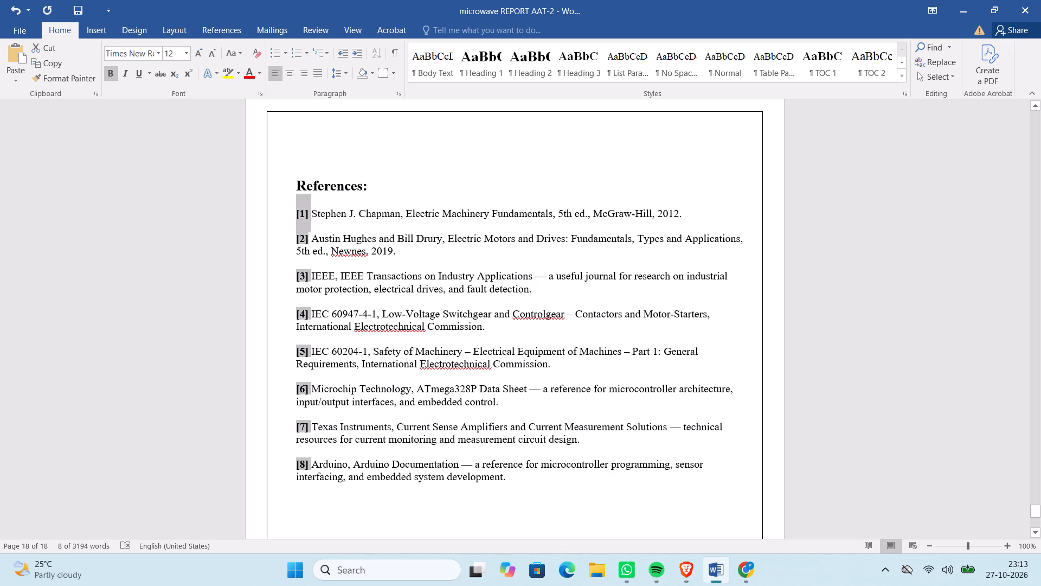
{"action": "left_click", "coordinate": [642, 339]}
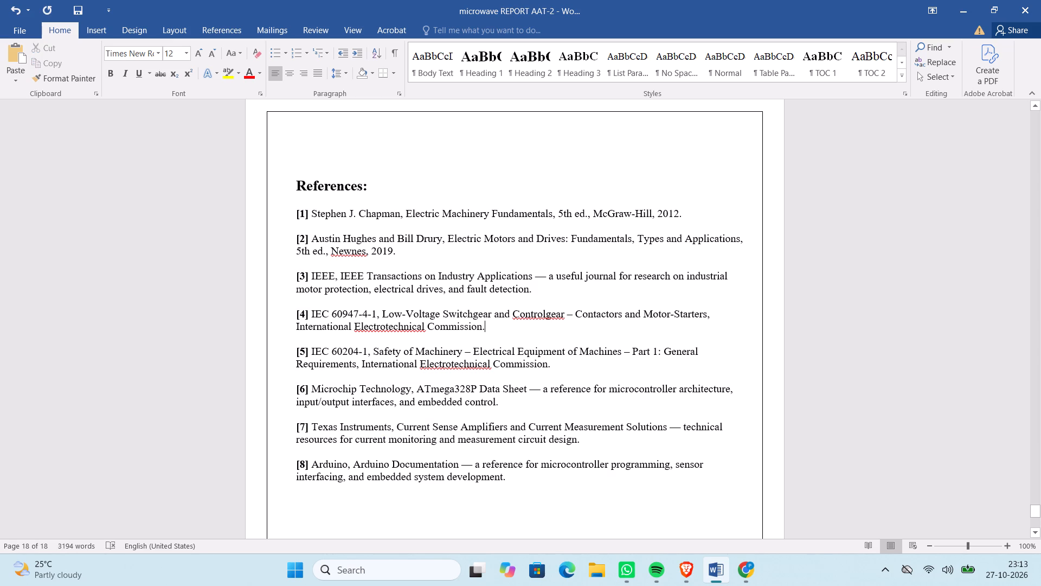
Look through the report from the References page back to the Abstract, checking the chapters' content and layout.
{"action": "scroll", "coordinate": [545, 396], "scroll_direction": "down", "scroll_amount": 9}
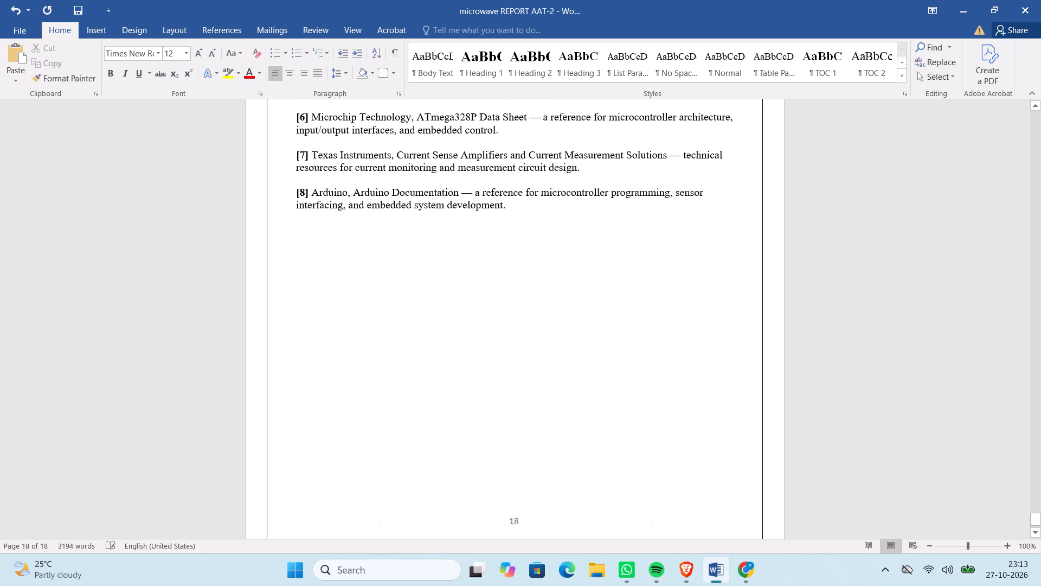
{"action": "scroll", "coordinate": [546, 397], "scroll_direction": "down", "scroll_amount": 6}
{"action": "scroll", "coordinate": [546, 398], "scroll_direction": "up", "scroll_amount": 20}
{"action": "scroll", "coordinate": [546, 398], "scroll_direction": "up", "scroll_amount": 8}
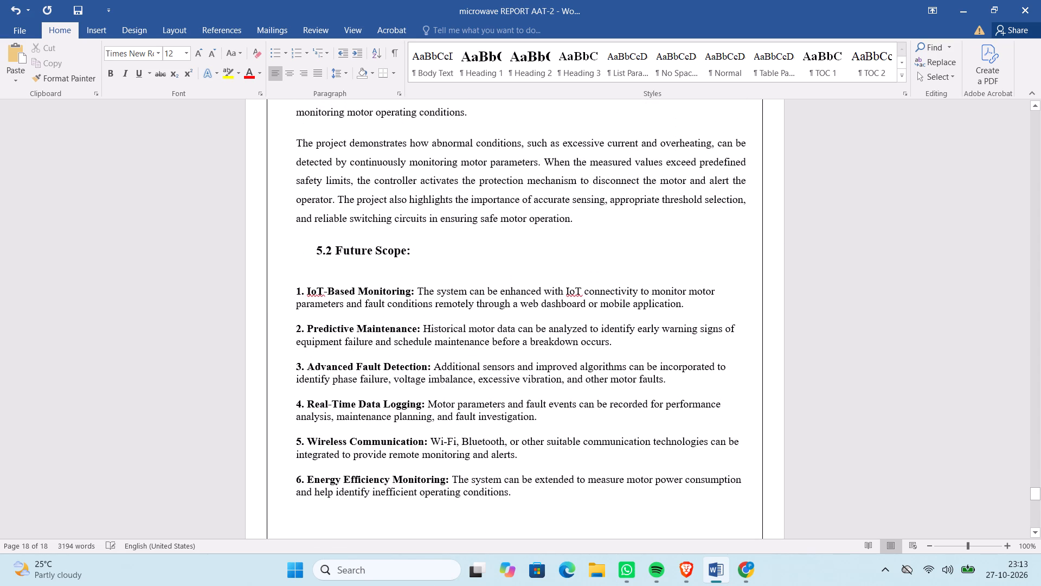
{"action": "scroll", "coordinate": [538, 397], "scroll_direction": "up", "scroll_amount": 20}
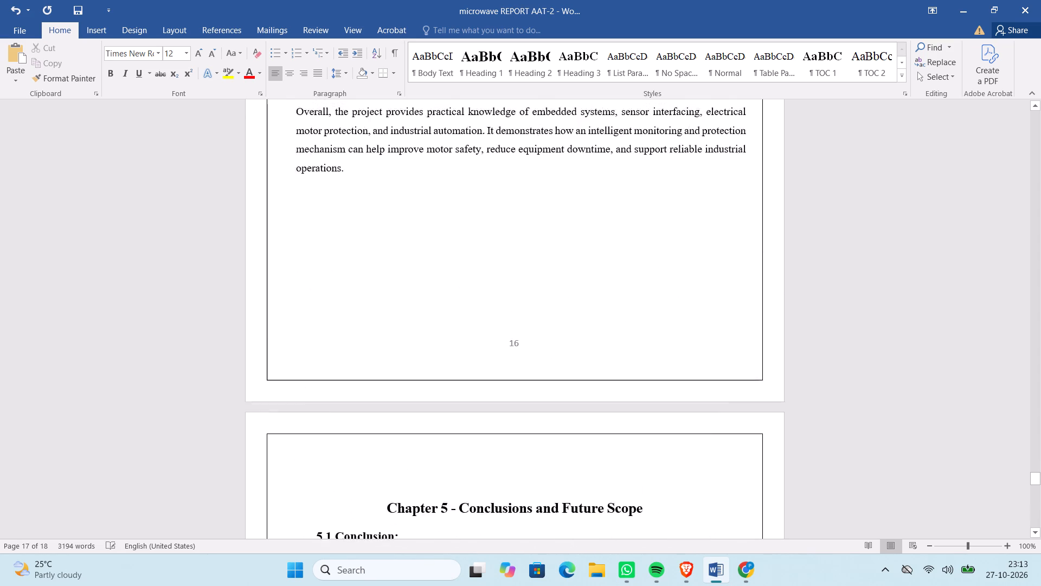
{"action": "scroll", "coordinate": [536, 385], "scroll_direction": "up", "scroll_amount": 8}
{"action": "scroll", "coordinate": [536, 385], "scroll_direction": "up", "scroll_amount": 20}
{"action": "scroll", "coordinate": [536, 385], "scroll_direction": "up", "scroll_amount": 1}
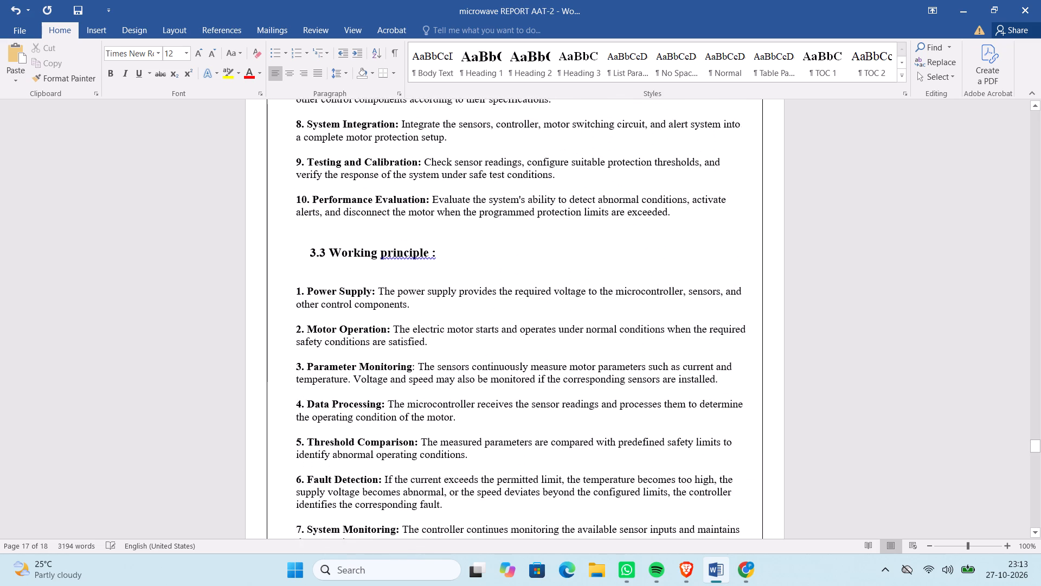
{"action": "scroll", "coordinate": [533, 380], "scroll_direction": "up", "scroll_amount": 7}
{"action": "scroll", "coordinate": [533, 380], "scroll_direction": "up", "scroll_amount": 14}
{"action": "scroll", "coordinate": [530, 372], "scroll_direction": "up", "scroll_amount": 9}
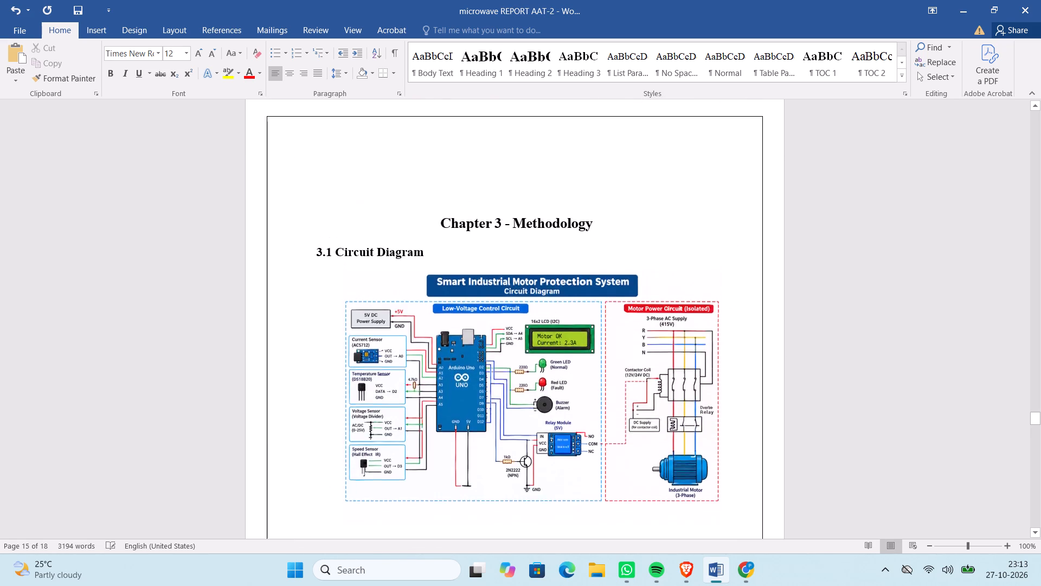
{"action": "scroll", "coordinate": [530, 372], "scroll_direction": "up", "scroll_amount": 20}
{"action": "scroll", "coordinate": [530, 372], "scroll_direction": "up", "scroll_amount": 20}
{"action": "scroll", "coordinate": [530, 372], "scroll_direction": "up", "scroll_amount": 2}
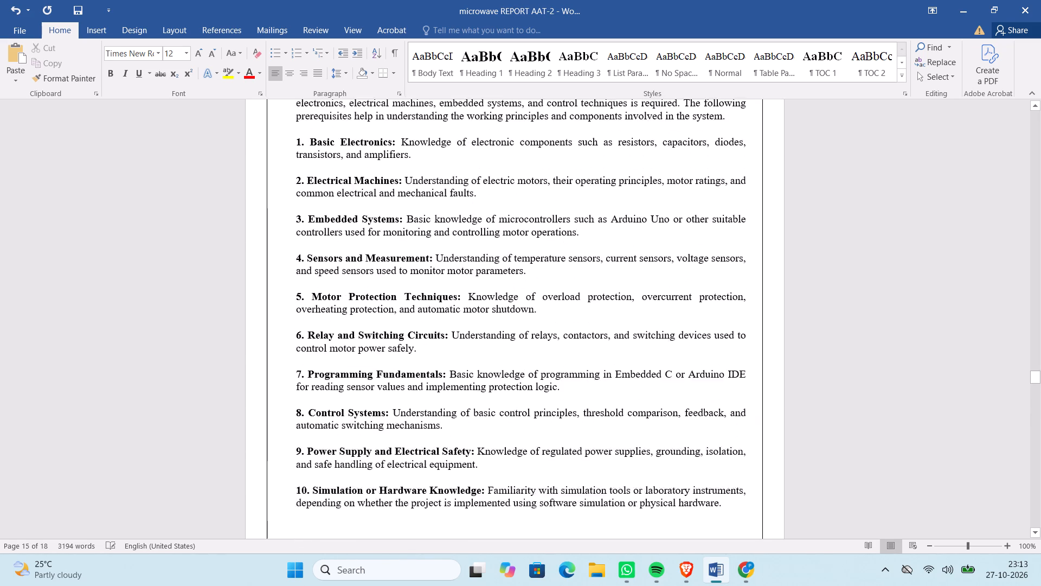
{"action": "scroll", "coordinate": [530, 359], "scroll_direction": "up", "scroll_amount": 20}
{"action": "scroll", "coordinate": [530, 359], "scroll_direction": "up", "scroll_amount": 20}
{"action": "scroll", "coordinate": [530, 359], "scroll_direction": "up", "scroll_amount": 2}
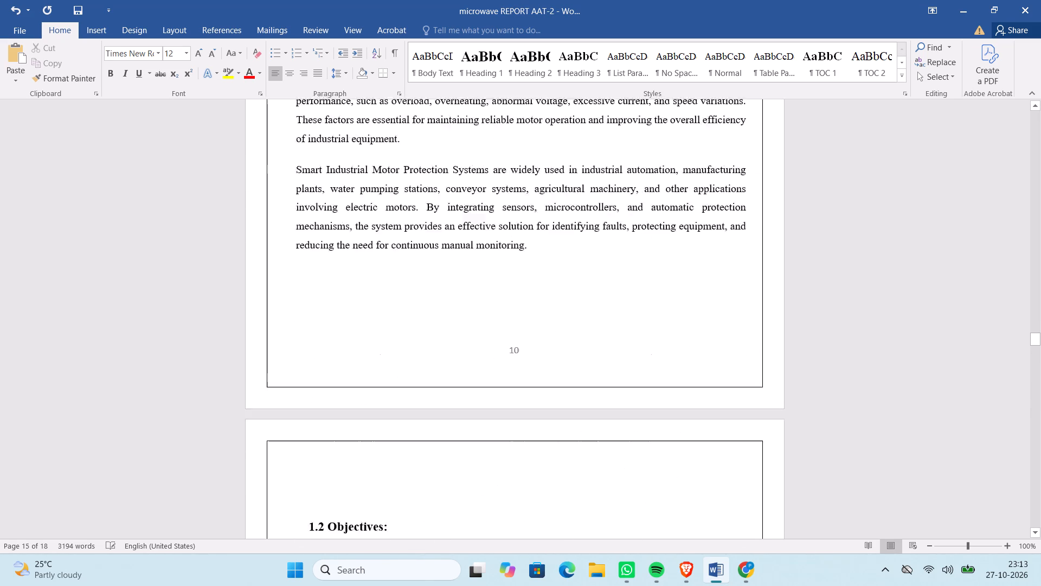
{"action": "scroll", "coordinate": [518, 311], "scroll_direction": "up", "scroll_amount": 20}
{"action": "scroll", "coordinate": [518, 311], "scroll_direction": "up", "scroll_amount": 12}
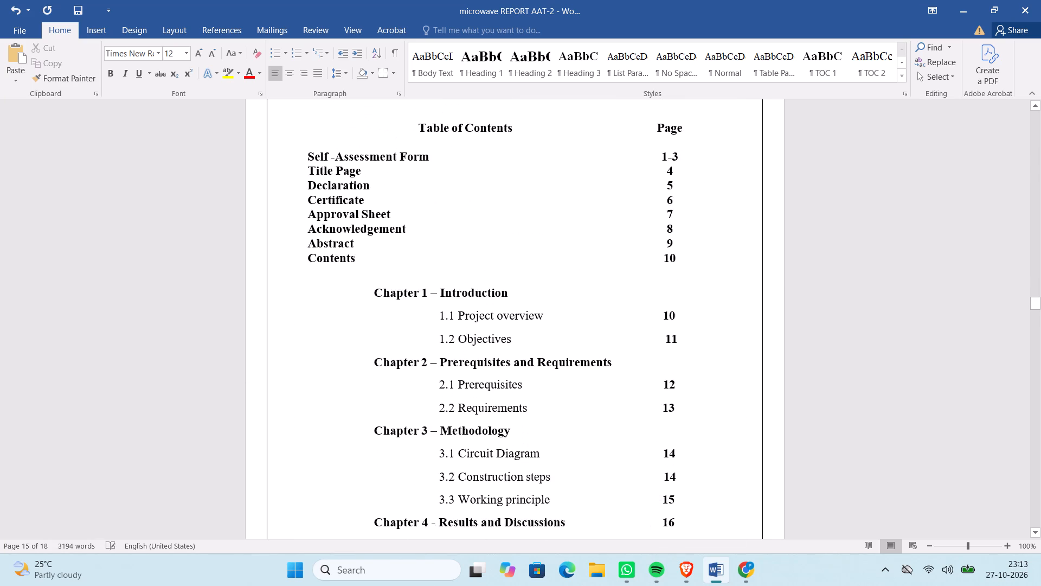
{"action": "scroll", "coordinate": [566, 273], "scroll_direction": "up", "scroll_amount": 15}
{"action": "scroll", "coordinate": [568, 267], "scroll_direction": "up", "scroll_amount": 9}
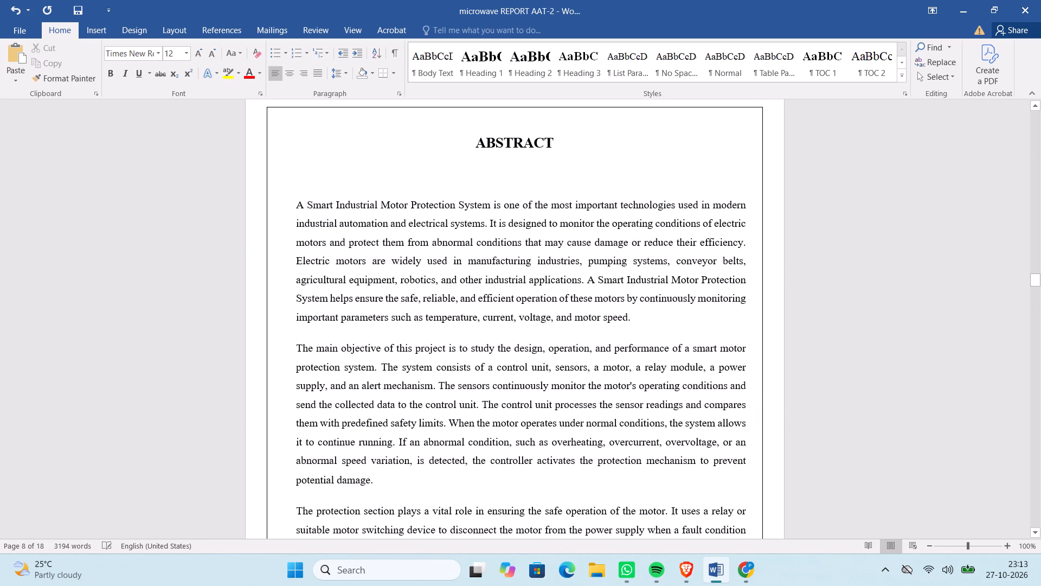
Examine the Table of Contents entries and their page numbers, from Self-Assessment Form through References.
{"action": "scroll", "coordinate": [593, 288], "scroll_direction": "down", "scroll_amount": 14}
{"action": "scroll", "coordinate": [557, 335], "scroll_direction": "down", "scroll_amount": 3}
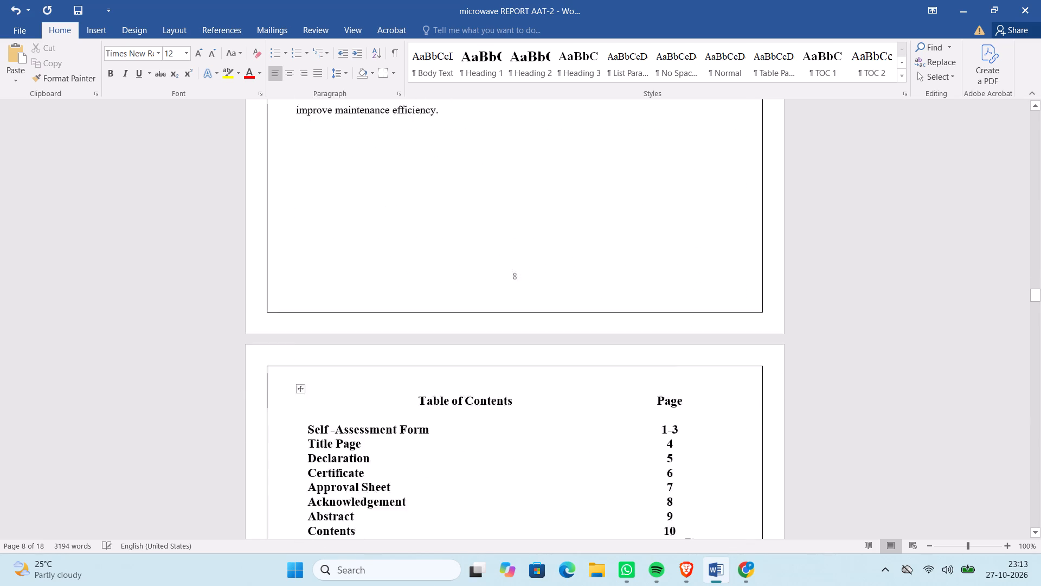
{"action": "scroll", "coordinate": [557, 335], "scroll_direction": "down", "scroll_amount": 3}
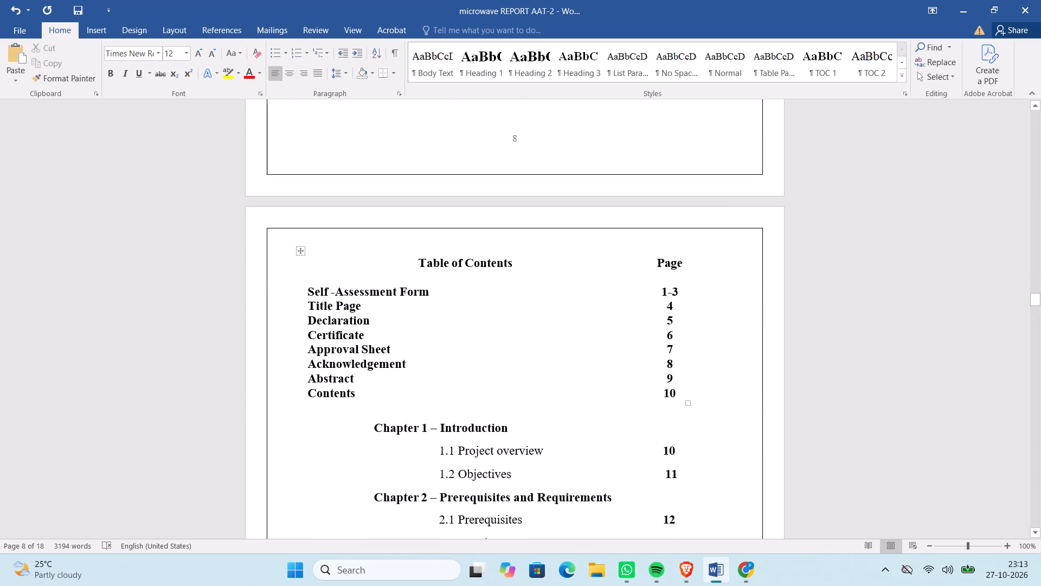
{"action": "scroll", "coordinate": [560, 335], "scroll_direction": "down", "scroll_amount": 3}
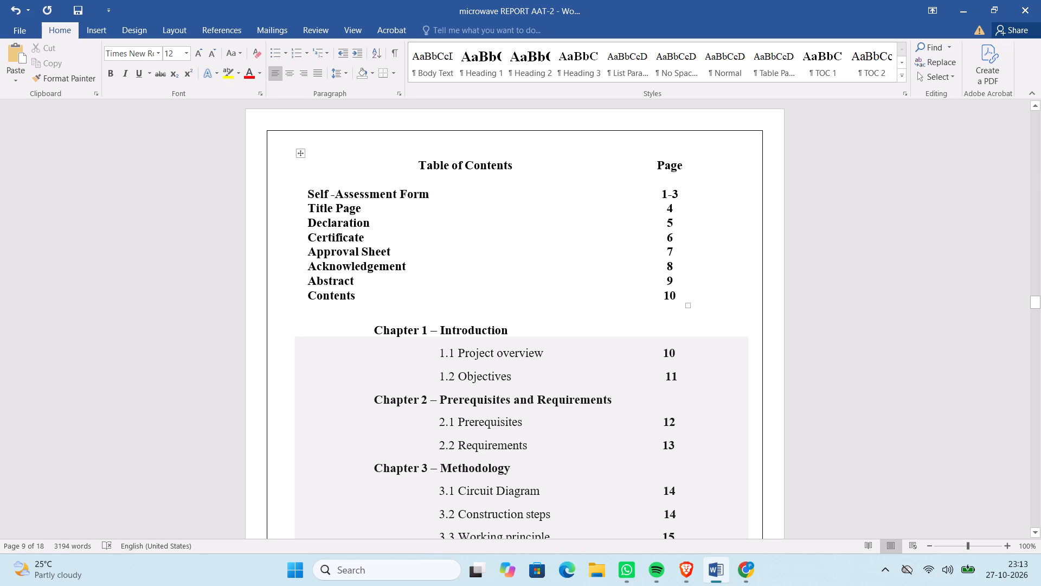
{"action": "scroll", "coordinate": [566, 342], "scroll_direction": "down", "scroll_amount": 1}
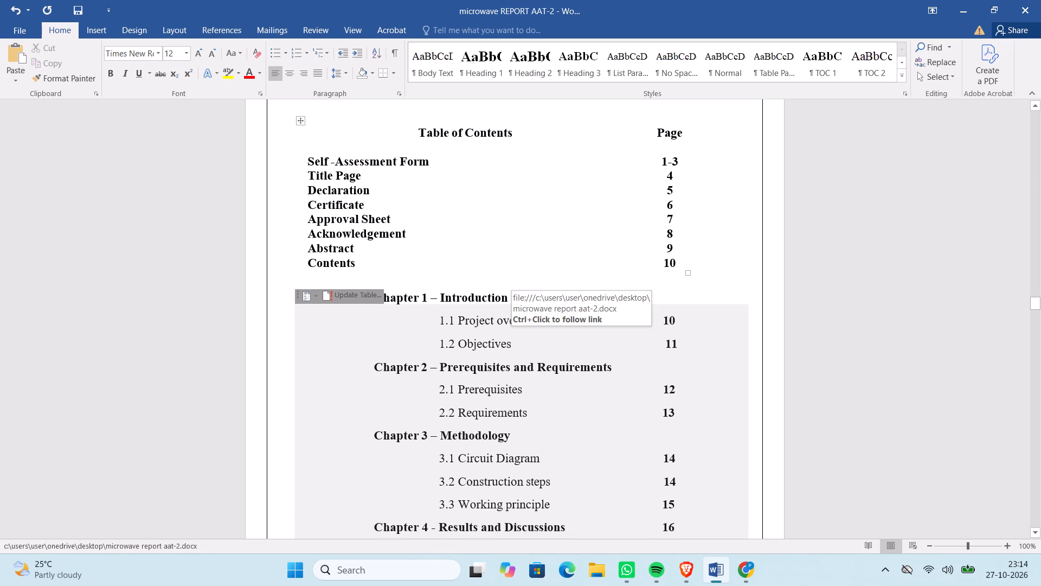
{"action": "scroll", "coordinate": [566, 342], "scroll_direction": "down", "scroll_amount": 4}
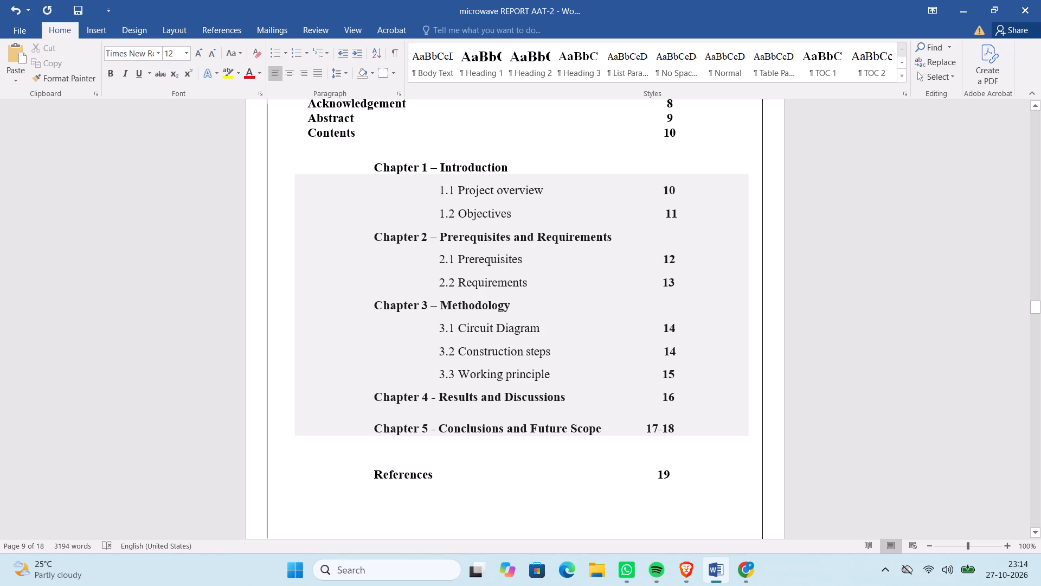
Look through the report's opening pages, including the Self-Assessment Form and the title page, checking their content.
{"action": "scroll", "coordinate": [785, 365], "scroll_direction": "up", "scroll_amount": 20}
{"action": "scroll", "coordinate": [785, 365], "scroll_direction": "up", "scroll_amount": 19}
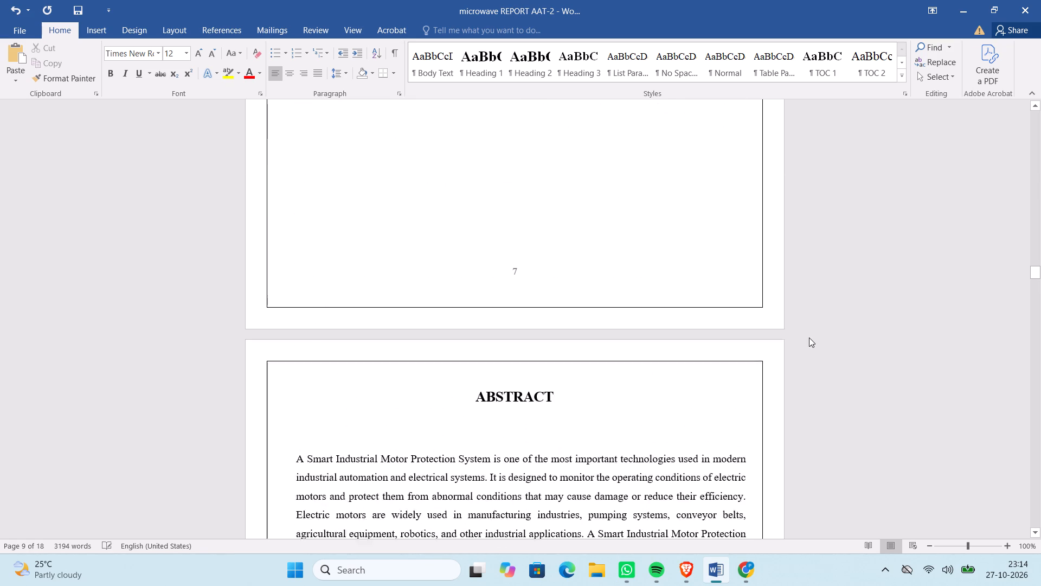
{"action": "scroll", "coordinate": [809, 337], "scroll_direction": "up", "scroll_amount": 20}
{"action": "scroll", "coordinate": [809, 337], "scroll_direction": "up", "scroll_amount": 14}
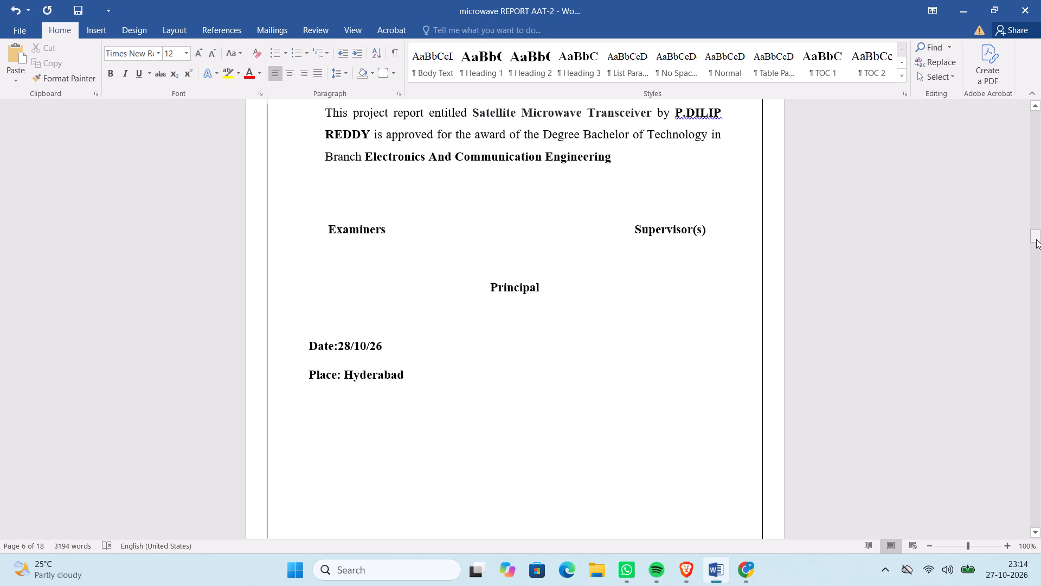
{"action": "left_click_drag", "start_coordinate": [1037, 238], "coordinate": [1037, 118]}
{"action": "scroll", "coordinate": [758, 461], "scroll_direction": "down", "scroll_amount": 1}
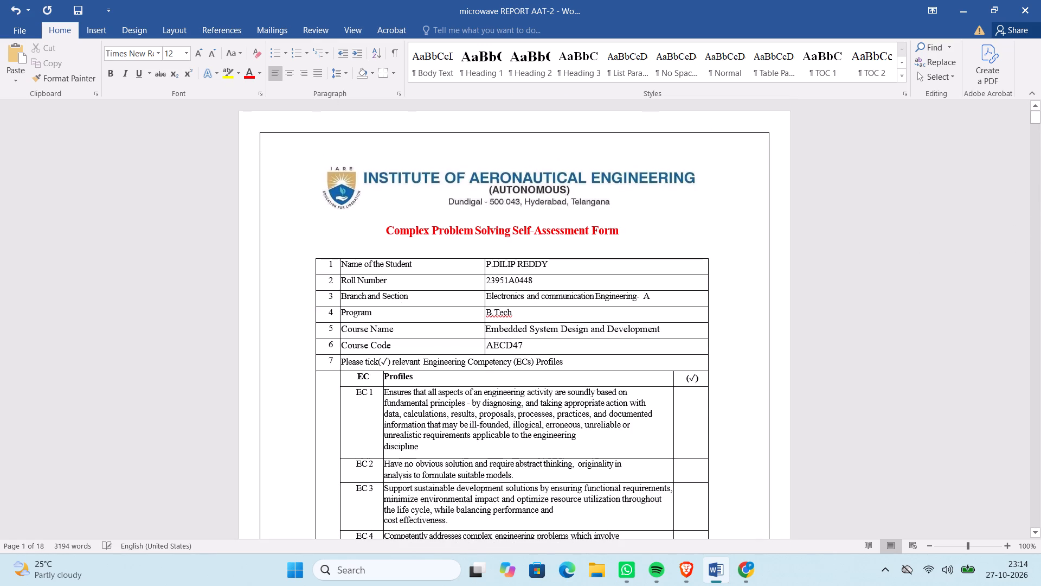
{"action": "scroll", "coordinate": [750, 466], "scroll_direction": "down", "scroll_amount": 5}
{"action": "scroll", "coordinate": [685, 496], "scroll_direction": "down", "scroll_amount": 16}
{"action": "scroll", "coordinate": [684, 434], "scroll_direction": "down", "scroll_amount": 15}
{"action": "scroll", "coordinate": [684, 432], "scroll_direction": "down", "scroll_amount": 7}
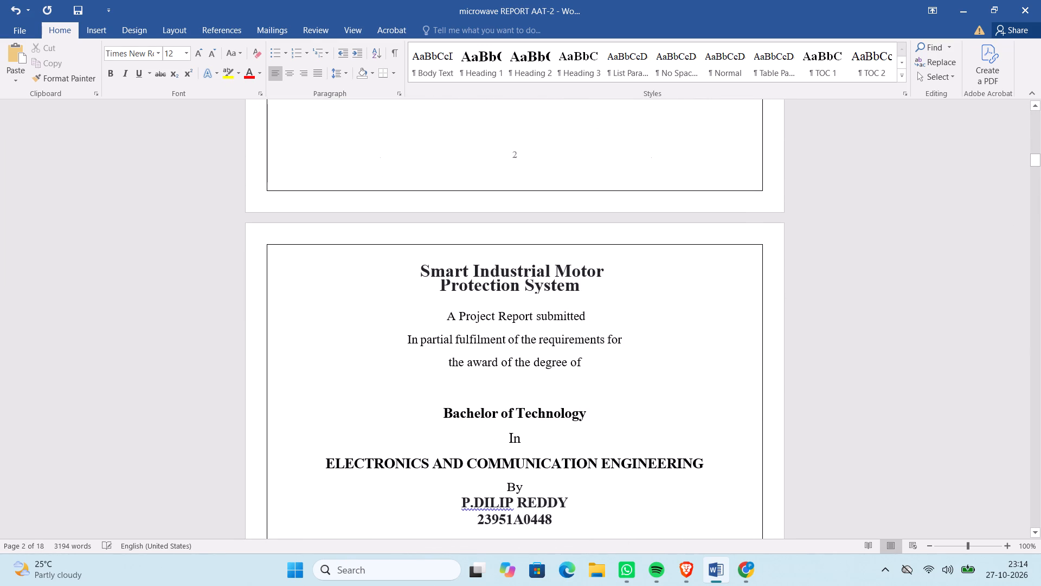
{"action": "scroll", "coordinate": [684, 433], "scroll_direction": "down", "scroll_amount": 6}
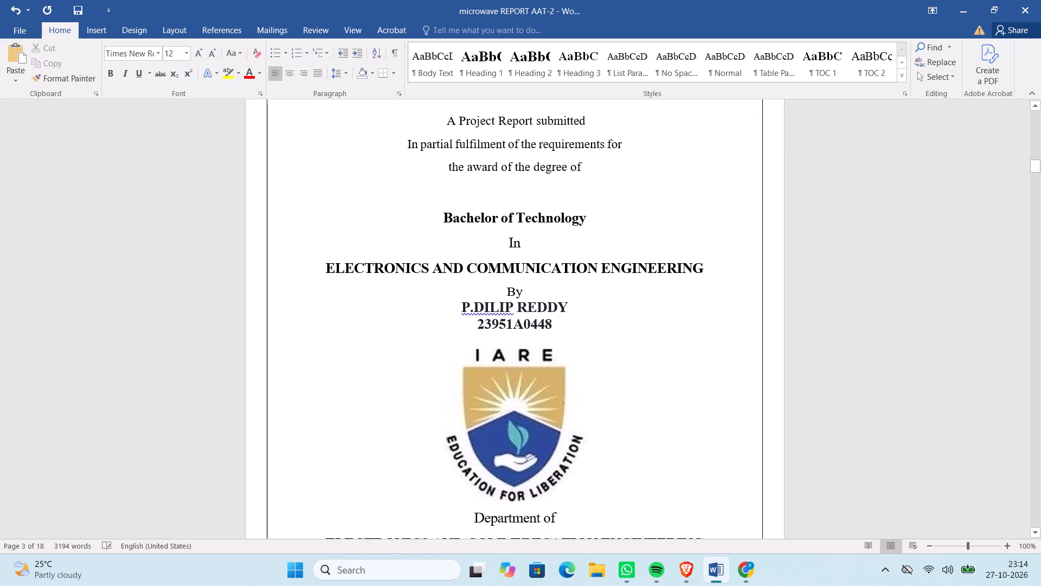
{"action": "scroll", "coordinate": [677, 435], "scroll_direction": "down", "scroll_amount": 19}
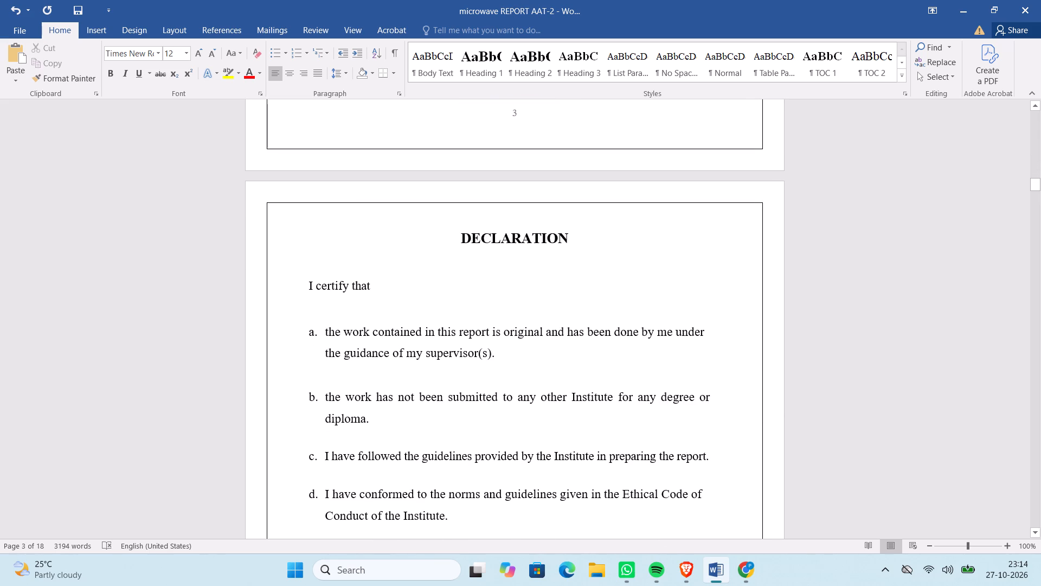
Examine the end of the title page and the full Declaration page, including its place, date and signature lines.
{"action": "scroll", "coordinate": [682, 434], "scroll_direction": "up", "scroll_amount": 6}
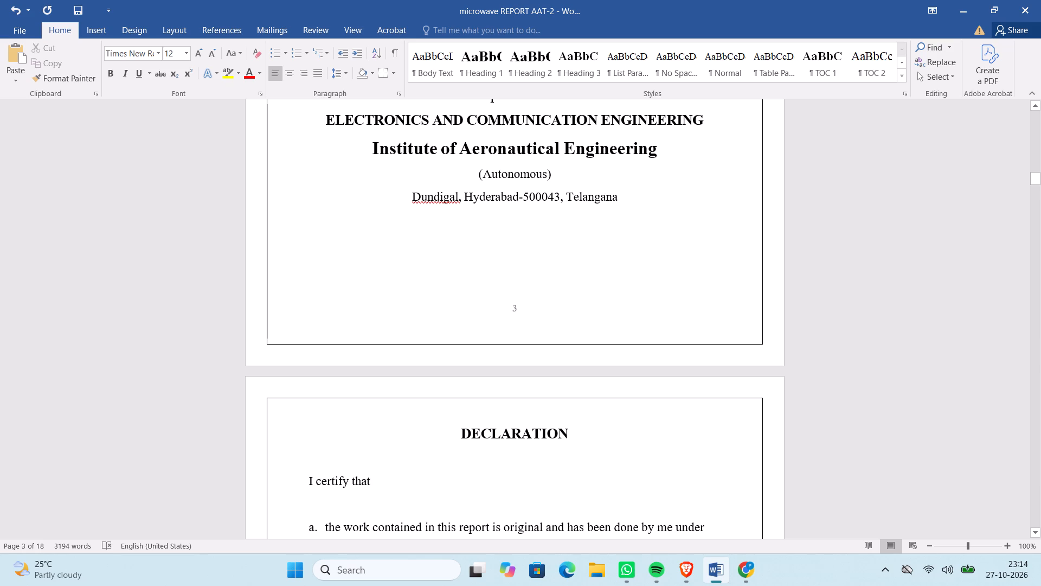
{"action": "scroll", "coordinate": [682, 434], "scroll_direction": "up", "scroll_amount": 1}
{"action": "scroll", "coordinate": [682, 434], "scroll_direction": "down", "scroll_amount": 8}
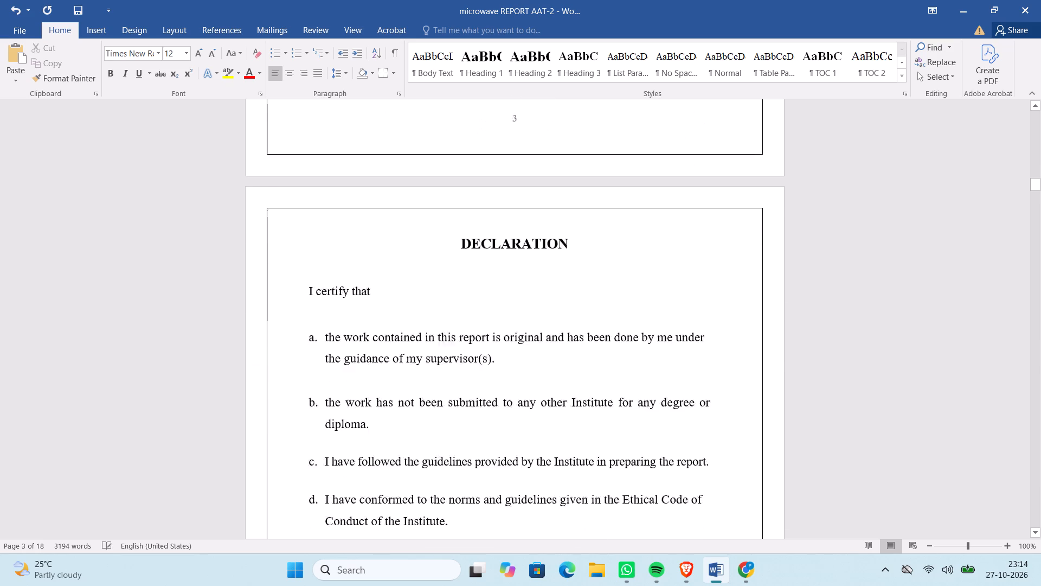
{"action": "scroll", "coordinate": [682, 434], "scroll_direction": "down", "scroll_amount": 6}
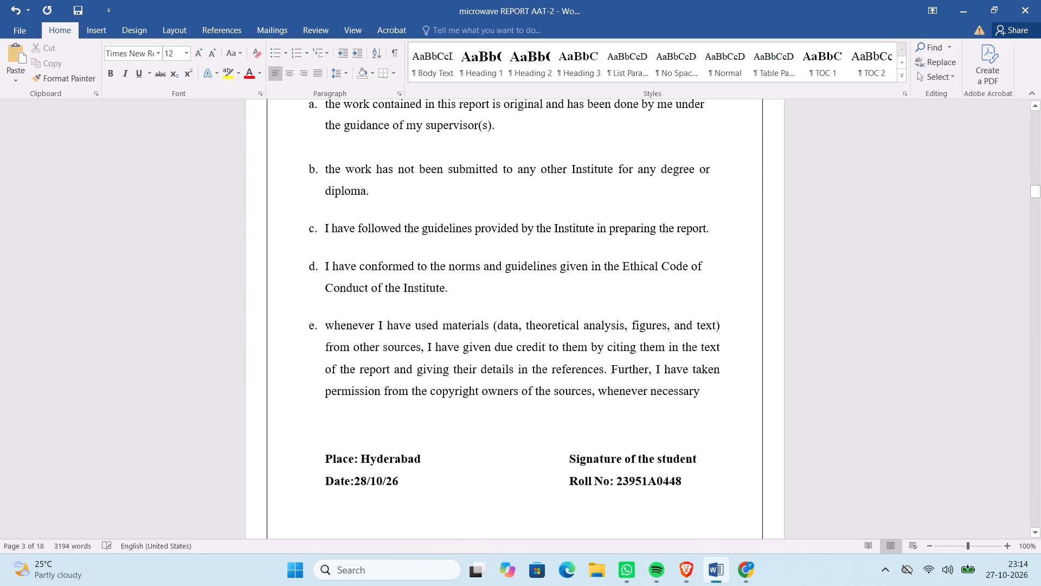
{"action": "scroll", "coordinate": [682, 432], "scroll_direction": "down", "scroll_amount": 2}
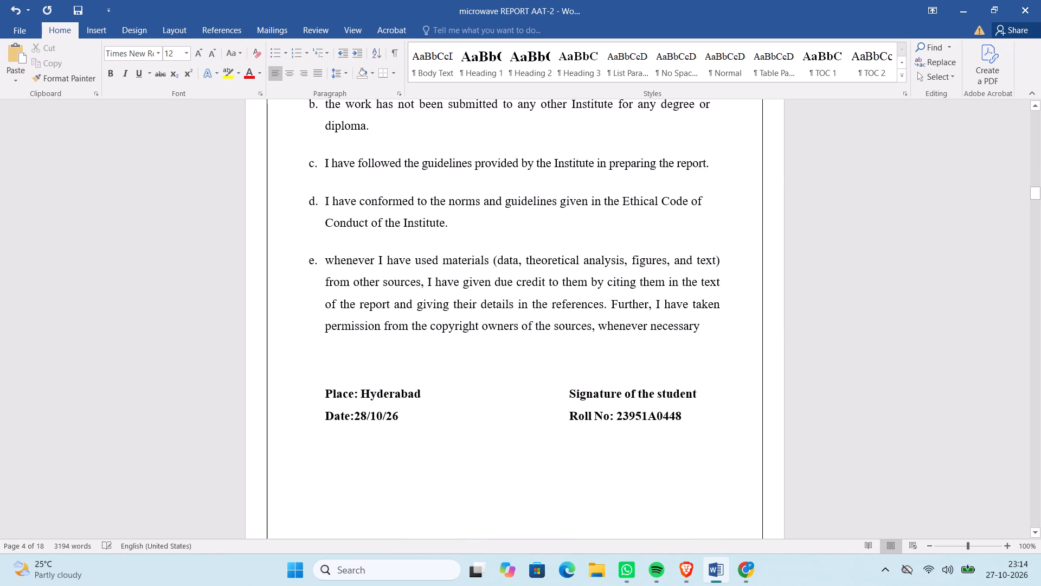
{"action": "scroll", "coordinate": [682, 431], "scroll_direction": "down", "scroll_amount": 5}
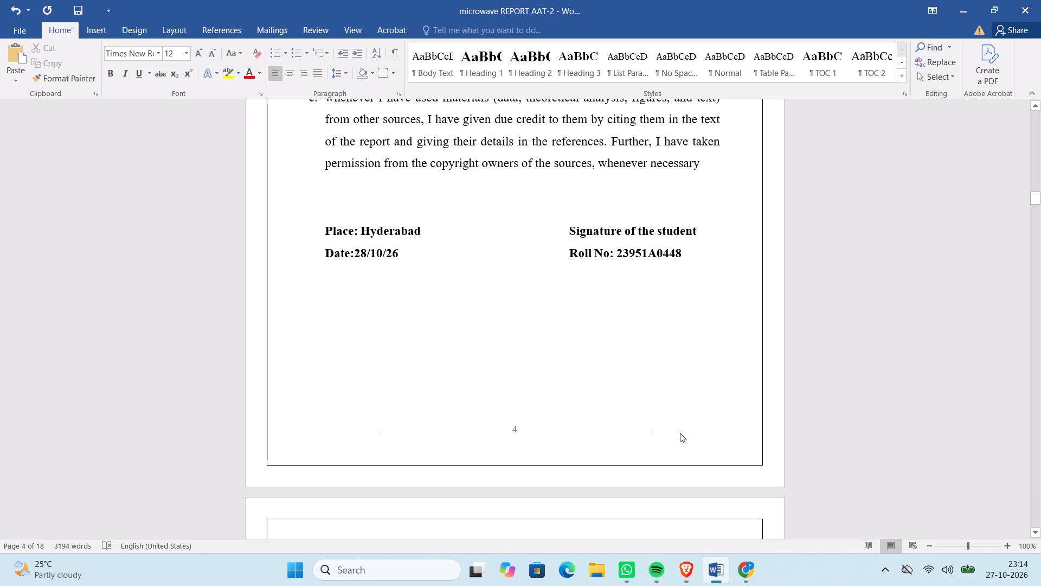
Read the Certificate and Approval Sheet pages, checking the project title, degree details, dates and signature lines.
{"action": "scroll", "coordinate": [678, 434], "scroll_direction": "down", "scroll_amount": 2}
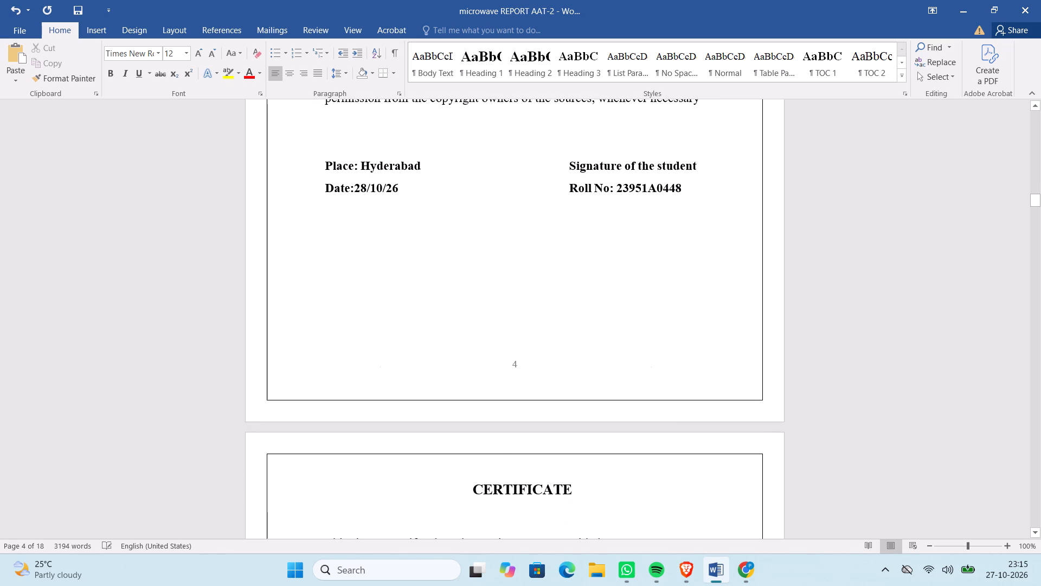
{"action": "scroll", "coordinate": [677, 431], "scroll_direction": "down", "scroll_amount": 1}
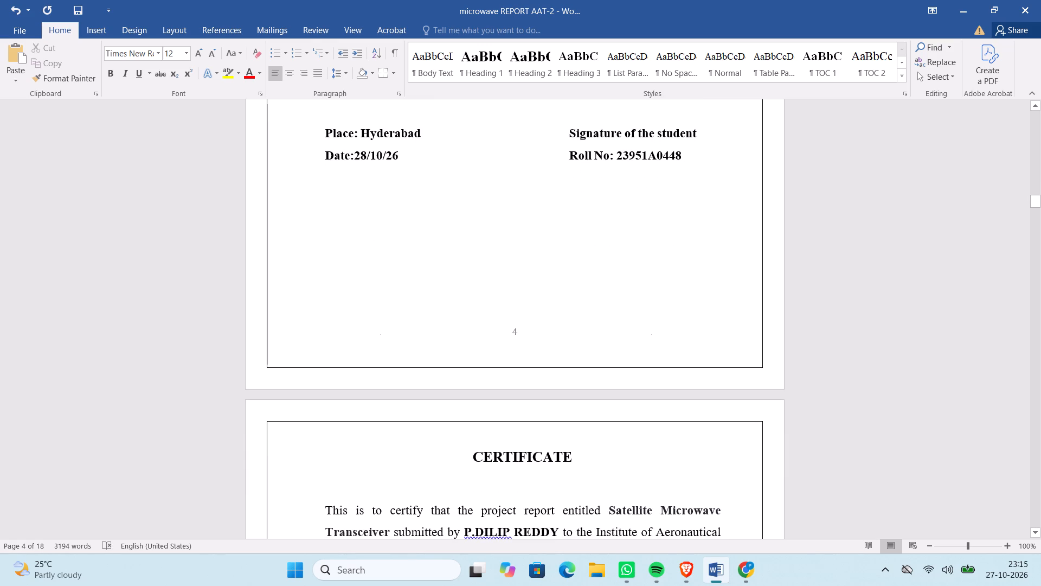
{"action": "scroll", "coordinate": [675, 435], "scroll_direction": "down", "scroll_amount": 10}
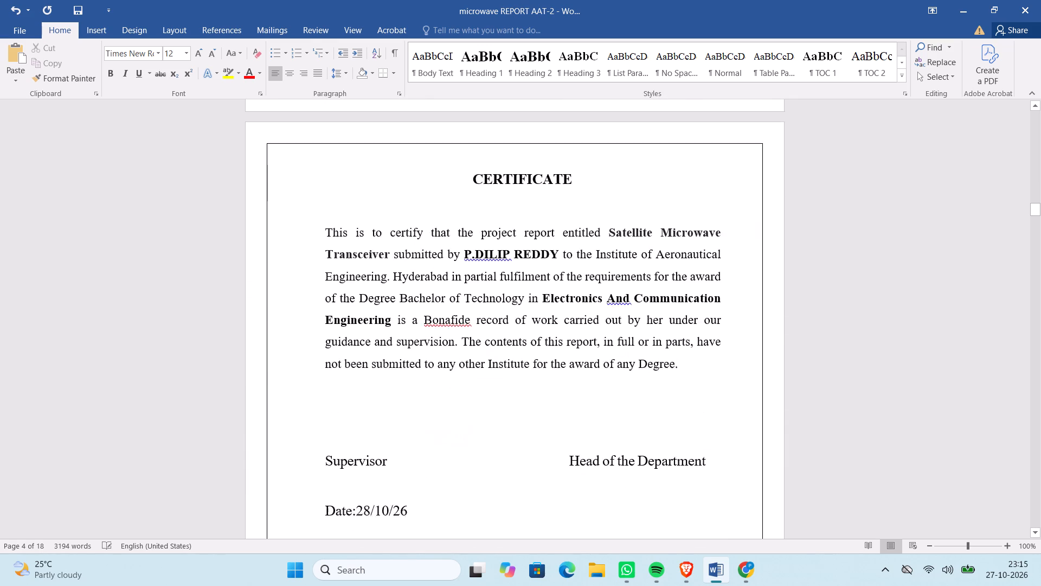
{"action": "scroll", "coordinate": [675, 439], "scroll_direction": "down", "scroll_amount": 1}
{"action": "scroll", "coordinate": [675, 437], "scroll_direction": "up", "scroll_amount": 1}
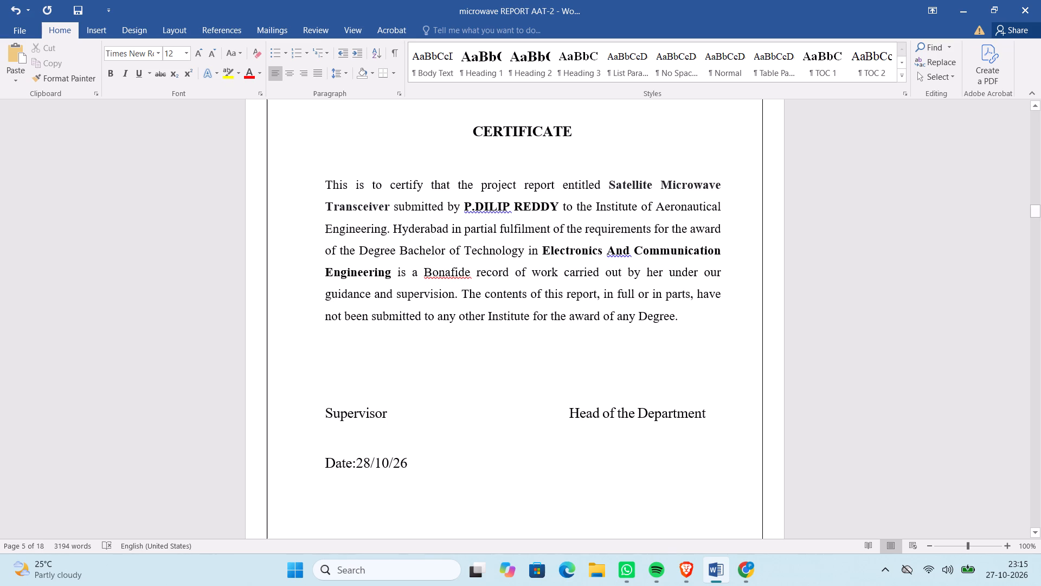
{"action": "left_click", "coordinate": [740, 348]}
{"action": "scroll", "coordinate": [806, 303], "scroll_direction": "down", "scroll_amount": 18}
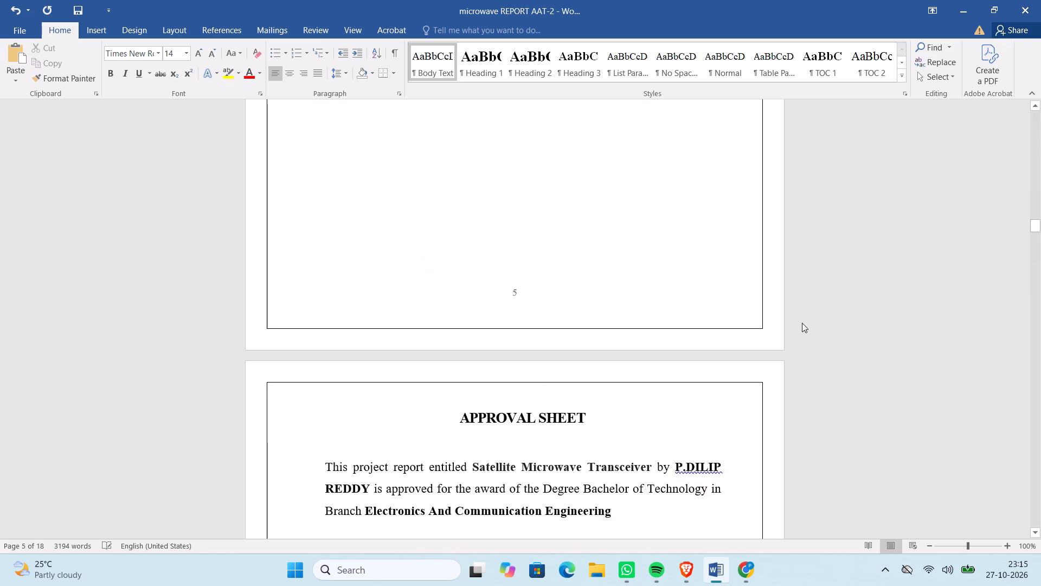
{"action": "scroll", "coordinate": [802, 323], "scroll_direction": "down", "scroll_amount": 13}
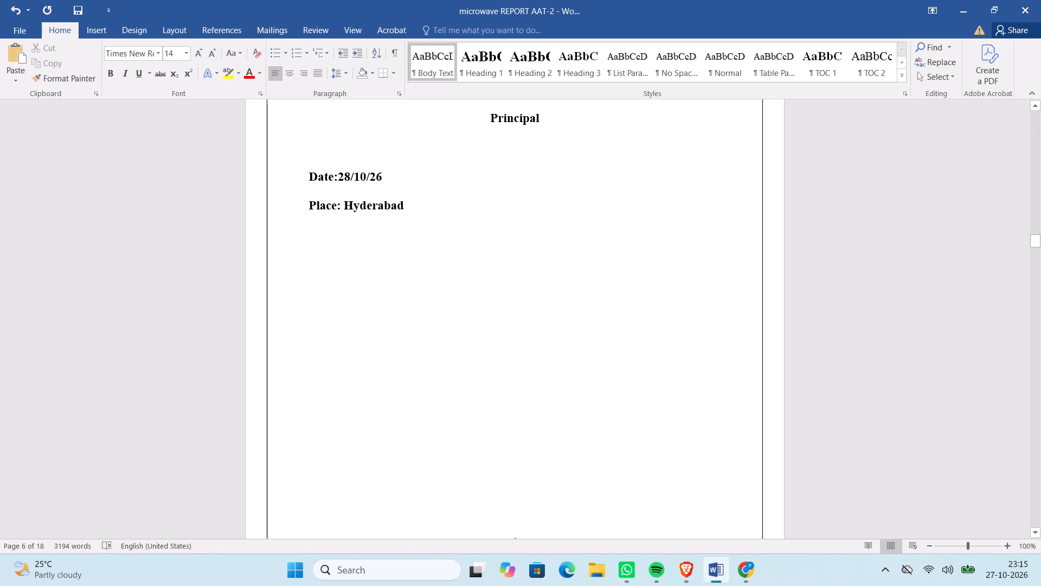
Switch to the Brave browser, pause the DJ song playing on YouTube, and return to the Word report.
{"action": "left_click", "coordinate": [694, 573]}
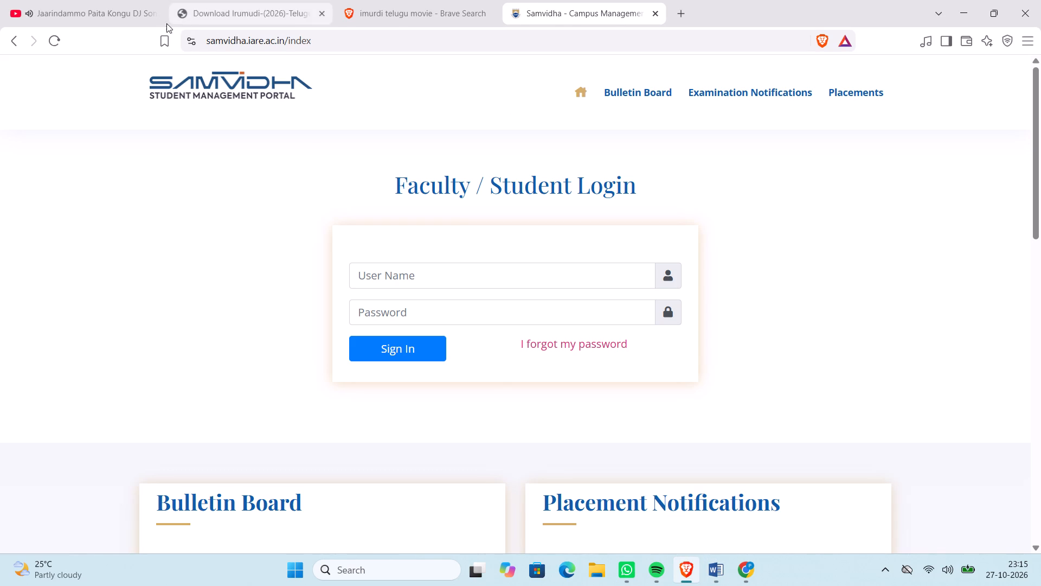
{"action": "left_click", "coordinate": [68, 0]}
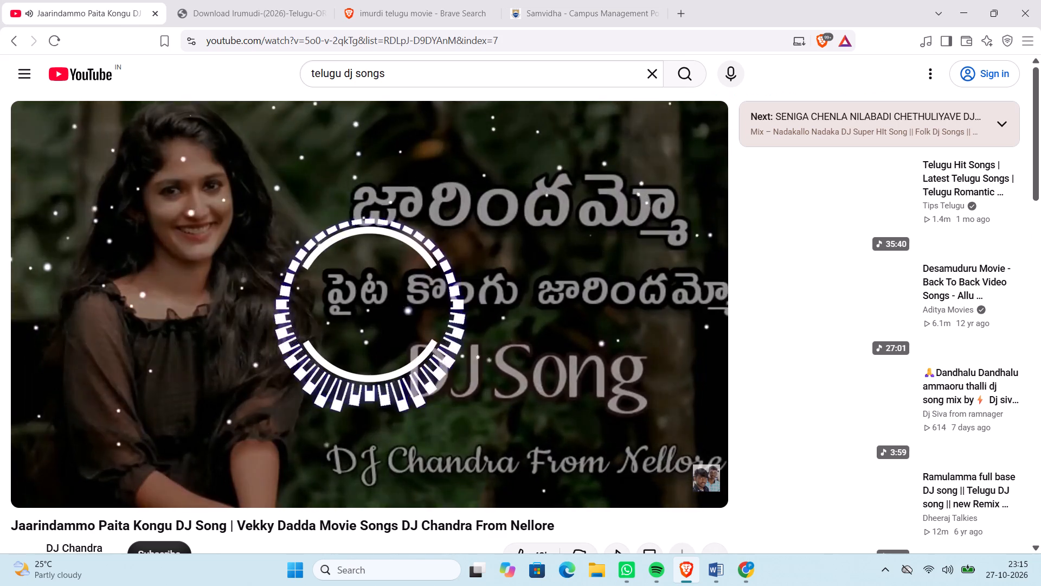
{"action": "left_click", "coordinate": [380, 262]}
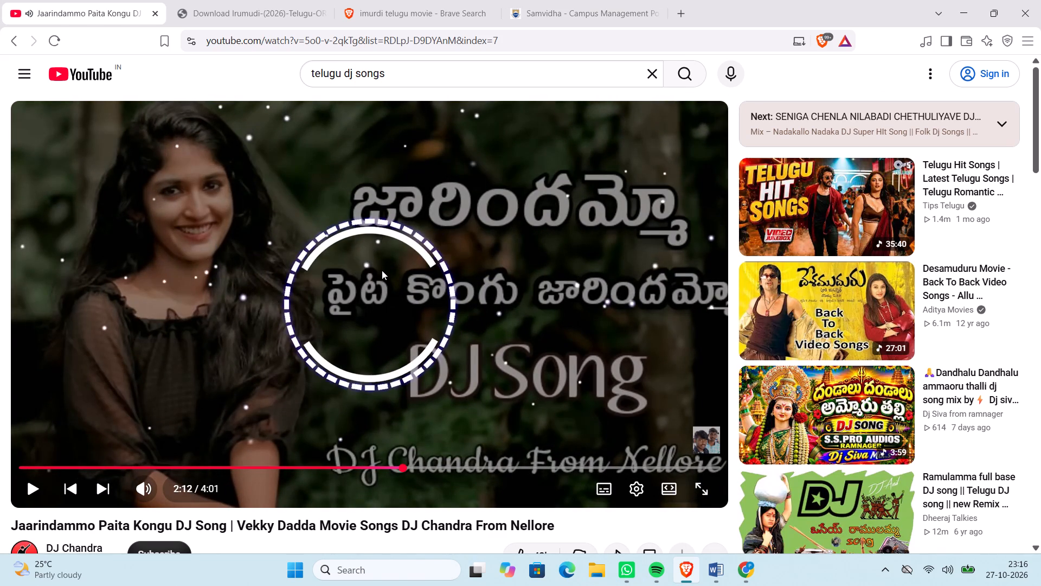
{"action": "left_click", "coordinate": [727, 568]}
Look through the Approval Sheet, Acknowledgement and Abstract pages up to the Table of Contents.
{"action": "scroll", "coordinate": [612, 358], "scroll_direction": "up", "scroll_amount": 3}
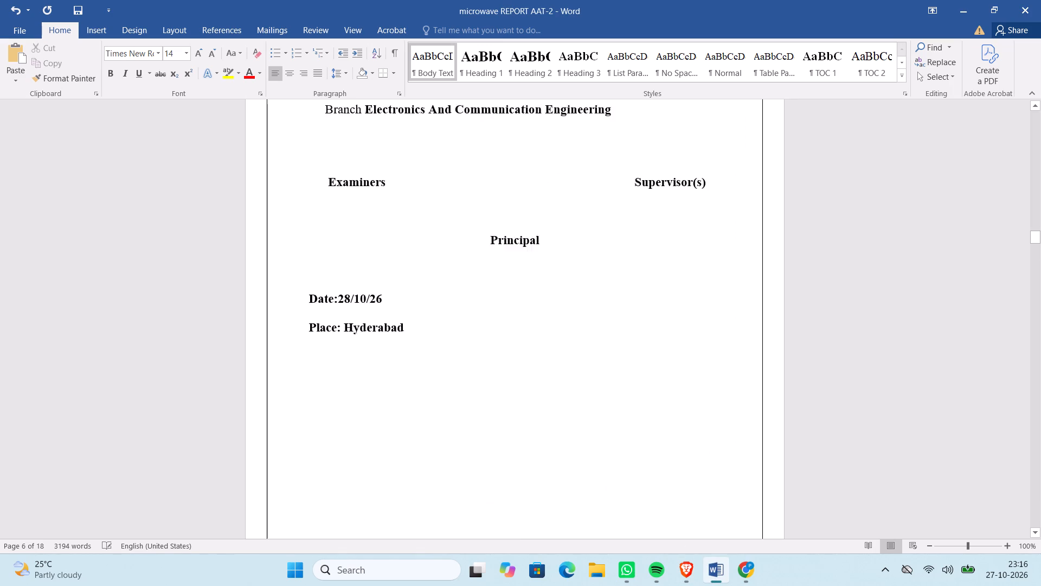
{"action": "scroll", "coordinate": [613, 358], "scroll_direction": "up", "scroll_amount": 4}
{"action": "scroll", "coordinate": [613, 358], "scroll_direction": "down", "scroll_amount": 20}
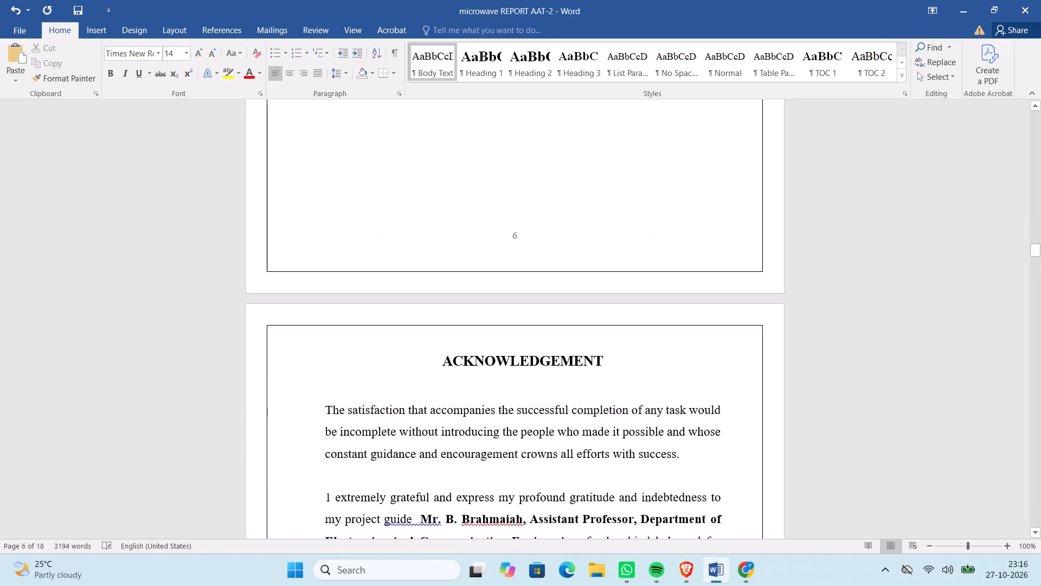
{"action": "scroll", "coordinate": [607, 386], "scroll_direction": "down", "scroll_amount": 20}
{"action": "scroll", "coordinate": [605, 386], "scroll_direction": "down", "scroll_amount": 20}
{"action": "scroll", "coordinate": [602, 391], "scroll_direction": "down", "scroll_amount": 4}
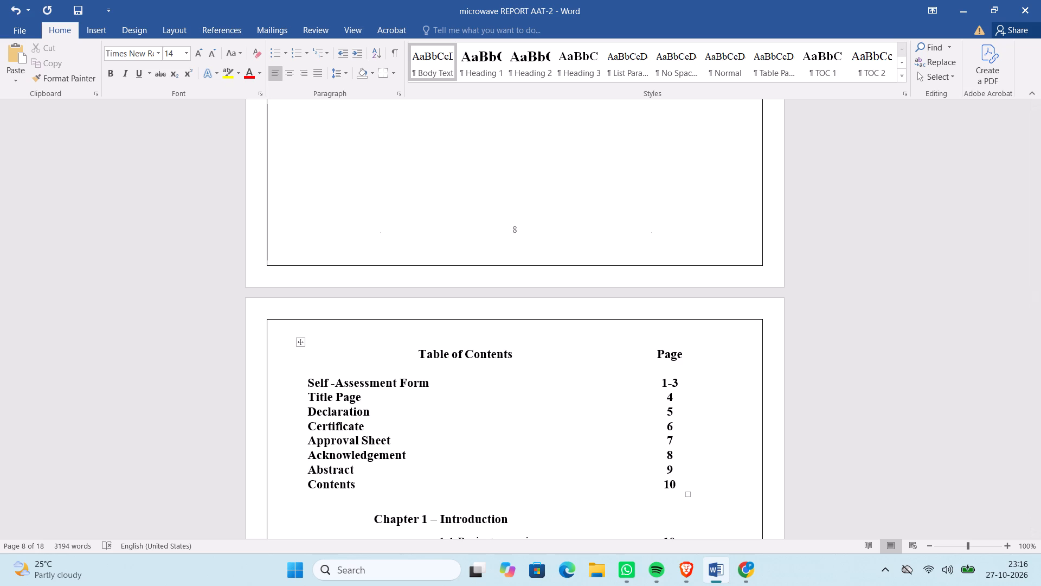
Remove the indent before the Table of Contents heading so it starts at the left edge of its cell.
{"action": "left_click", "coordinate": [419, 353]}
{"action": "key", "text": "BackSpace"}
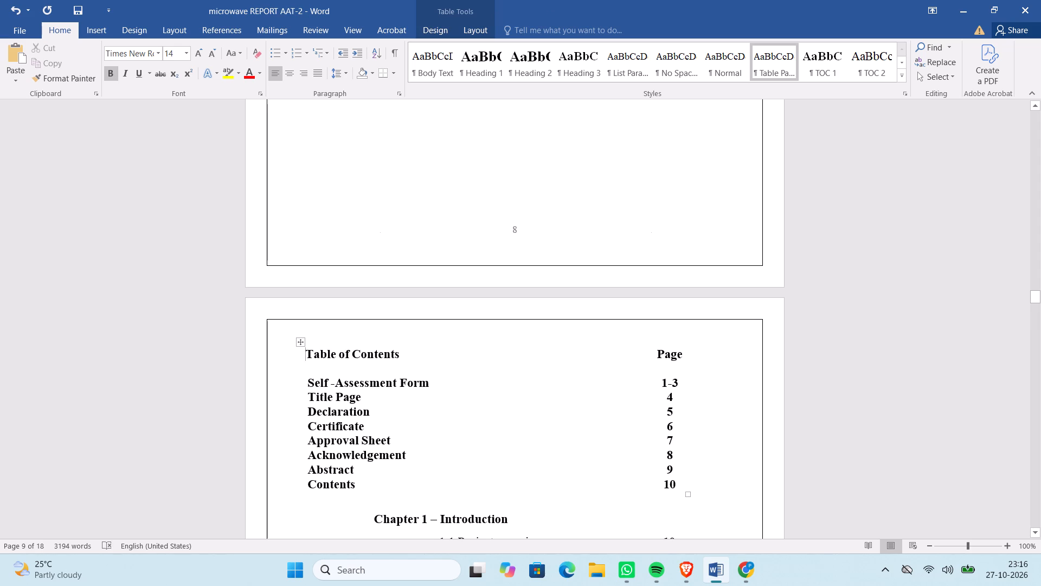
Change the Self-Assessment Form page range in the Table of Contents to 1-2.
{"action": "left_click", "coordinate": [679, 383]}
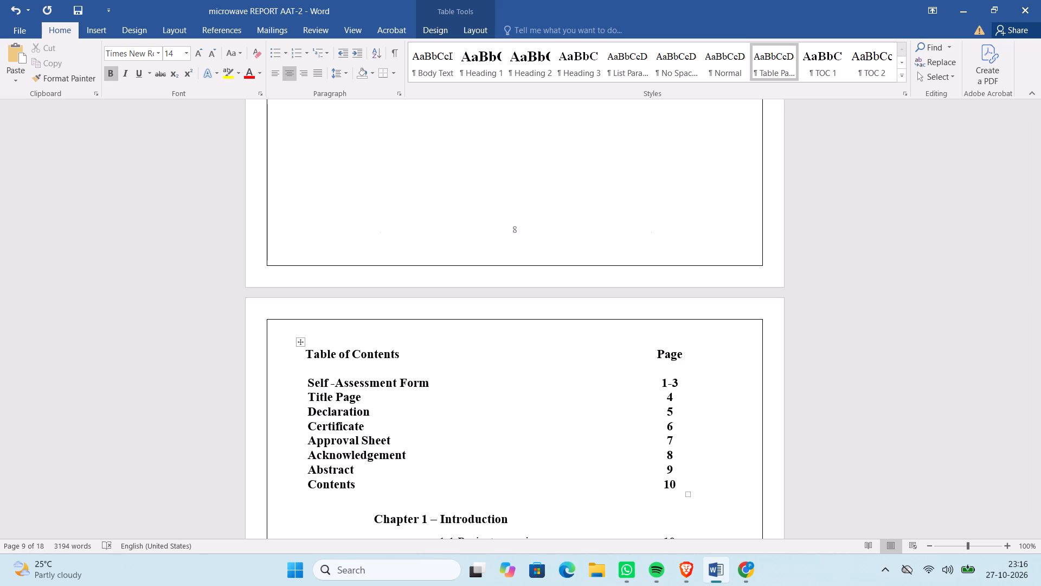
{"action": "key", "text": "BackSpace"}
{"action": "key", "text": "2"}
Check the footer page numbers of the front-matter pages, from the Abstract back to the Self-Assessment Form, against the Table of Contents.
{"action": "scroll", "coordinate": [739, 374], "scroll_direction": "up", "scroll_amount": 19}
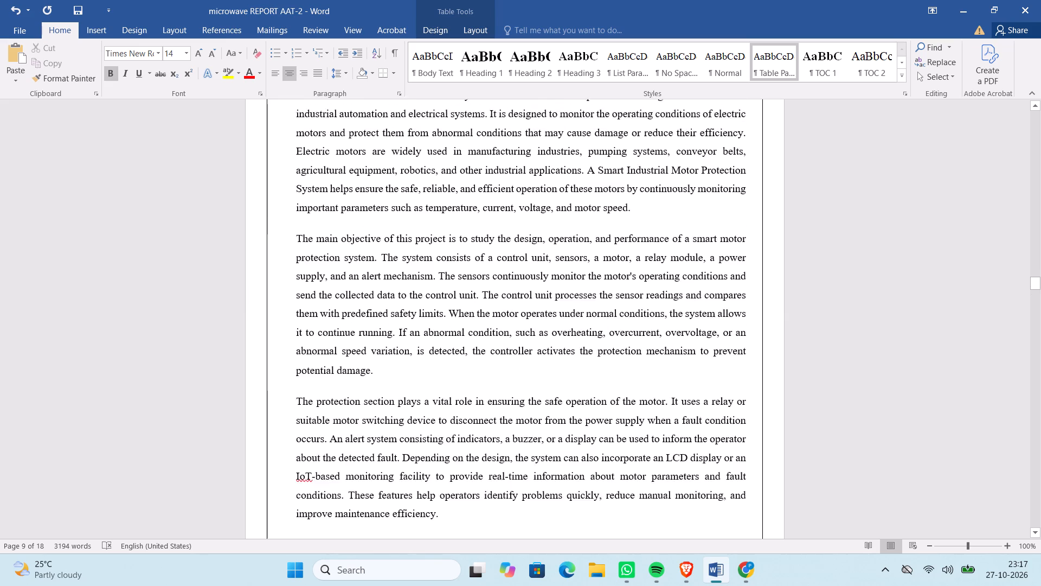
{"action": "scroll", "coordinate": [741, 372], "scroll_direction": "up", "scroll_amount": 20}
{"action": "scroll", "coordinate": [741, 372], "scroll_direction": "up", "scroll_amount": 20}
{"action": "scroll", "coordinate": [741, 372], "scroll_direction": "up", "scroll_amount": 12}
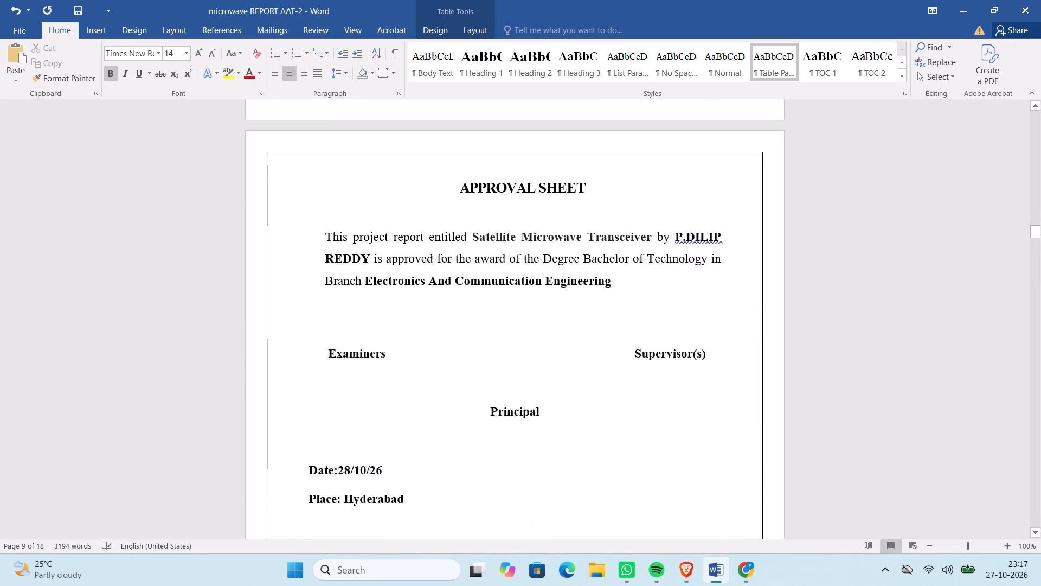
{"action": "scroll", "coordinate": [741, 369], "scroll_direction": "up", "scroll_amount": 20}
{"action": "scroll", "coordinate": [741, 369], "scroll_direction": "up", "scroll_amount": 20}
{"action": "scroll", "coordinate": [741, 369], "scroll_direction": "up", "scroll_amount": 12}
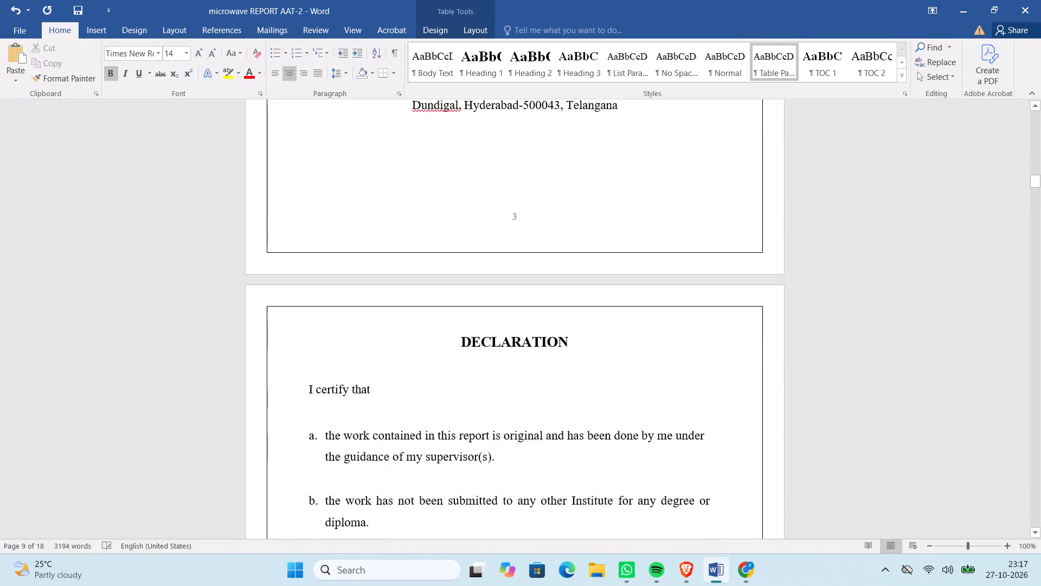
{"action": "scroll", "coordinate": [762, 366], "scroll_direction": "up", "scroll_amount": 20}
{"action": "scroll", "coordinate": [762, 366], "scroll_direction": "up", "scroll_amount": 20}
{"action": "scroll", "coordinate": [762, 366], "scroll_direction": "up", "scroll_amount": 11}
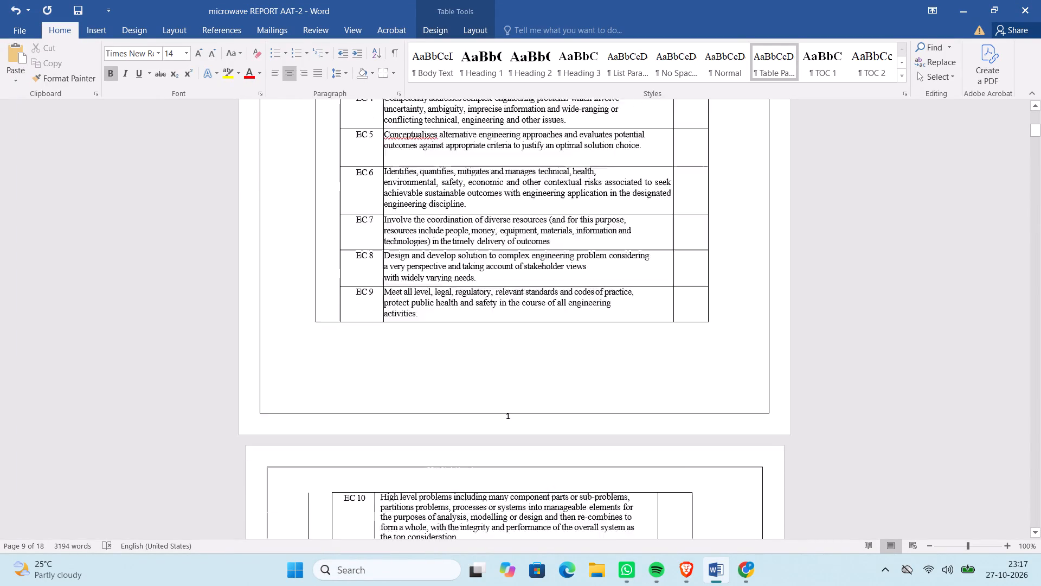
{"action": "scroll", "coordinate": [766, 362], "scroll_direction": "down", "scroll_amount": 20}
{"action": "scroll", "coordinate": [766, 362], "scroll_direction": "down", "scroll_amount": 20}
{"action": "scroll", "coordinate": [766, 362], "scroll_direction": "down", "scroll_amount": 8}
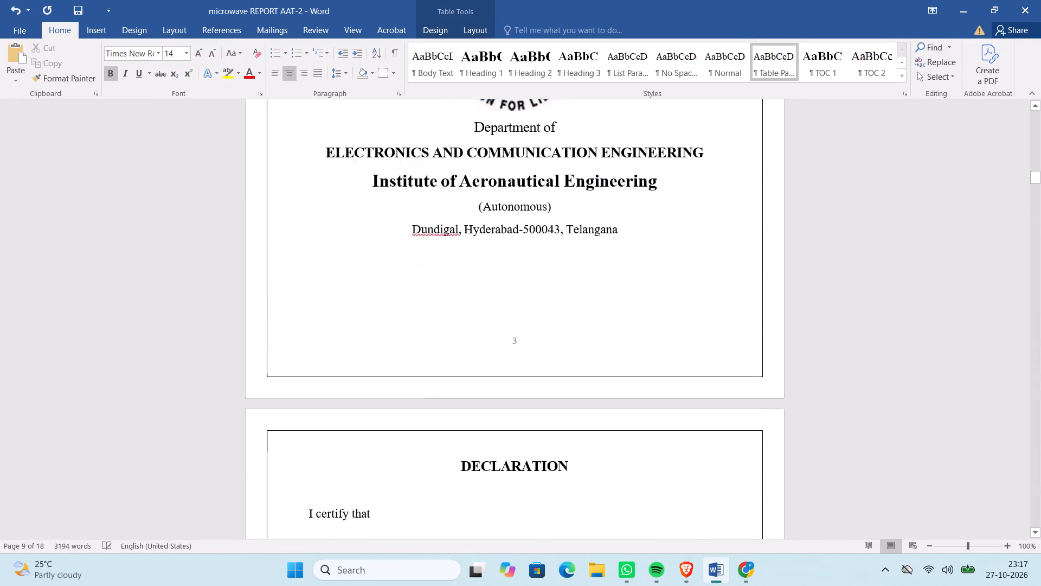
{"action": "scroll", "coordinate": [768, 358], "scroll_direction": "down", "scroll_amount": 20}
{"action": "scroll", "coordinate": [768, 358], "scroll_direction": "down", "scroll_amount": 20}
{"action": "scroll", "coordinate": [768, 358], "scroll_direction": "down", "scroll_amount": 11}
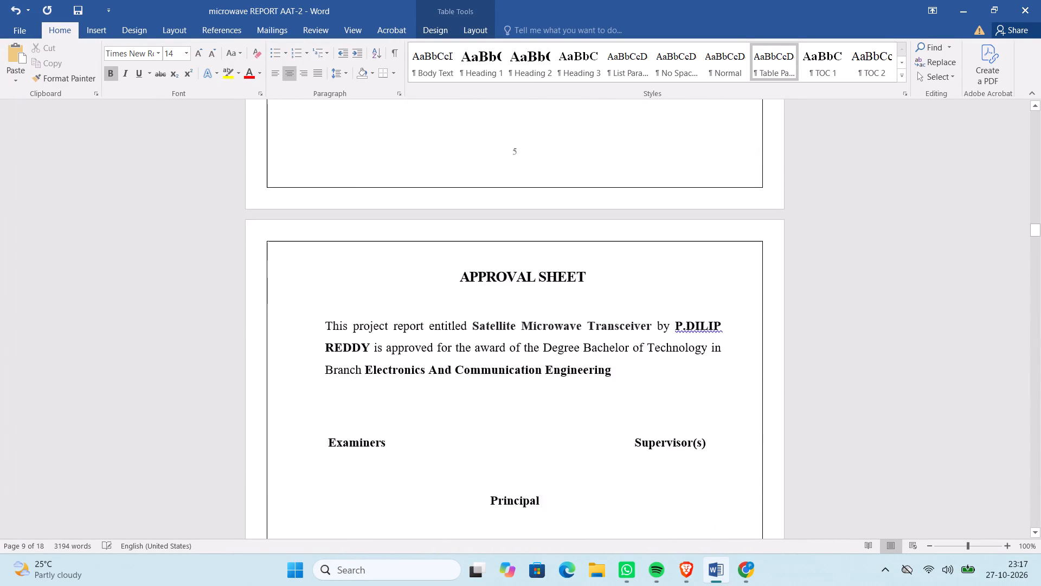
{"action": "scroll", "coordinate": [769, 358], "scroll_direction": "down", "scroll_amount": 20}
{"action": "scroll", "coordinate": [769, 358], "scroll_direction": "down", "scroll_amount": 20}
{"action": "scroll", "coordinate": [769, 358], "scroll_direction": "down", "scroll_amount": 11}
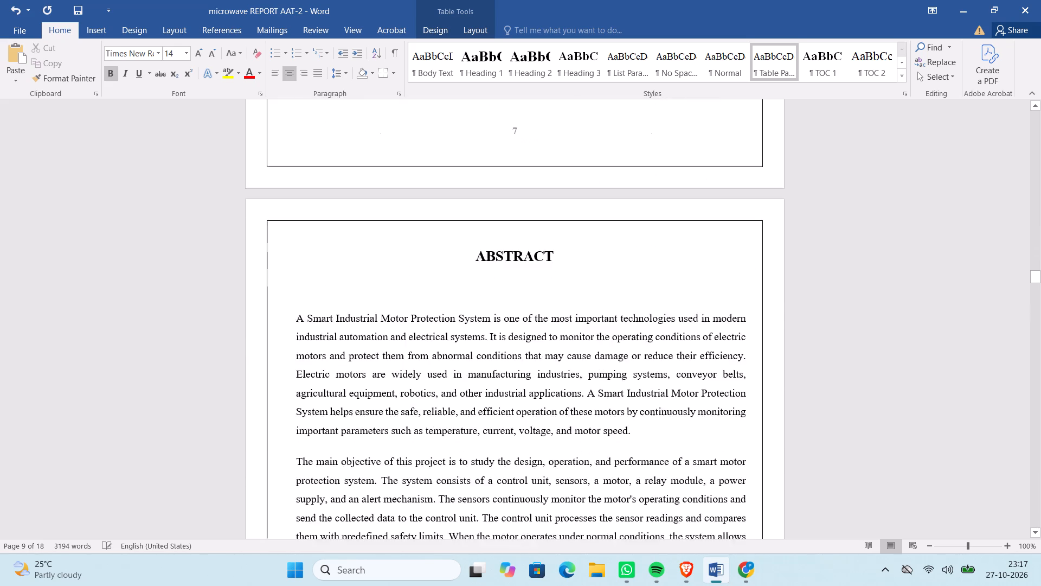
{"action": "scroll", "coordinate": [768, 362], "scroll_direction": "down", "scroll_amount": 20}
{"action": "scroll", "coordinate": [768, 362], "scroll_direction": "down", "scroll_amount": 9}
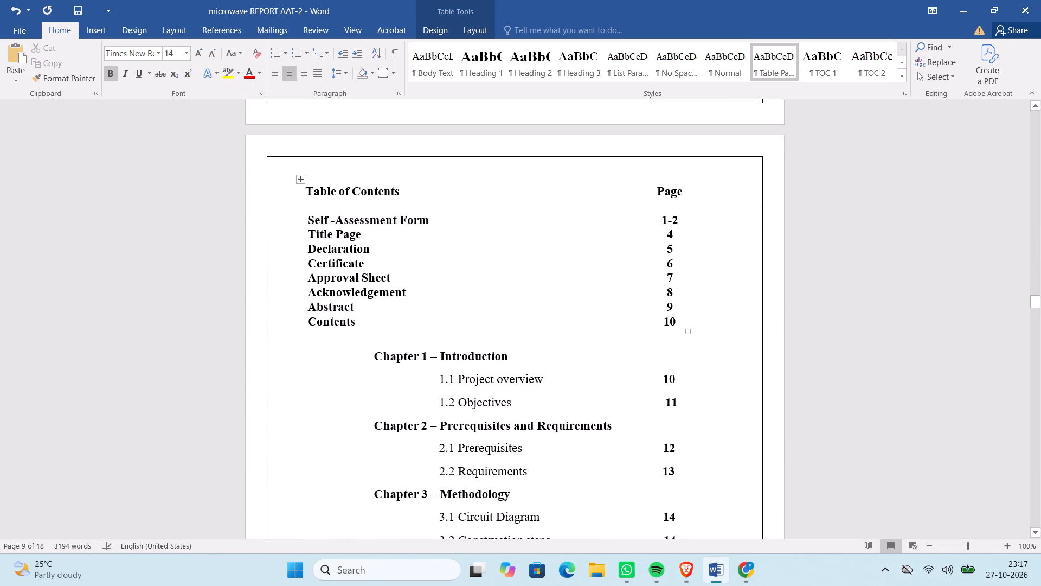
Change the Table of Contents page numbers to 3 for Title Page, 4 for Declaration and 5 for Certificate.
{"action": "left_click", "coordinate": [674, 235]}
{"action": "key", "text": "BackSpace"}
{"action": "key", "text": "3"}
{"action": "key", "text": "Down"}
{"action": "key", "text": "backslash"}
{"action": "key", "text": "BackSpace"}
{"action": "key", "text": "BackSpace"}
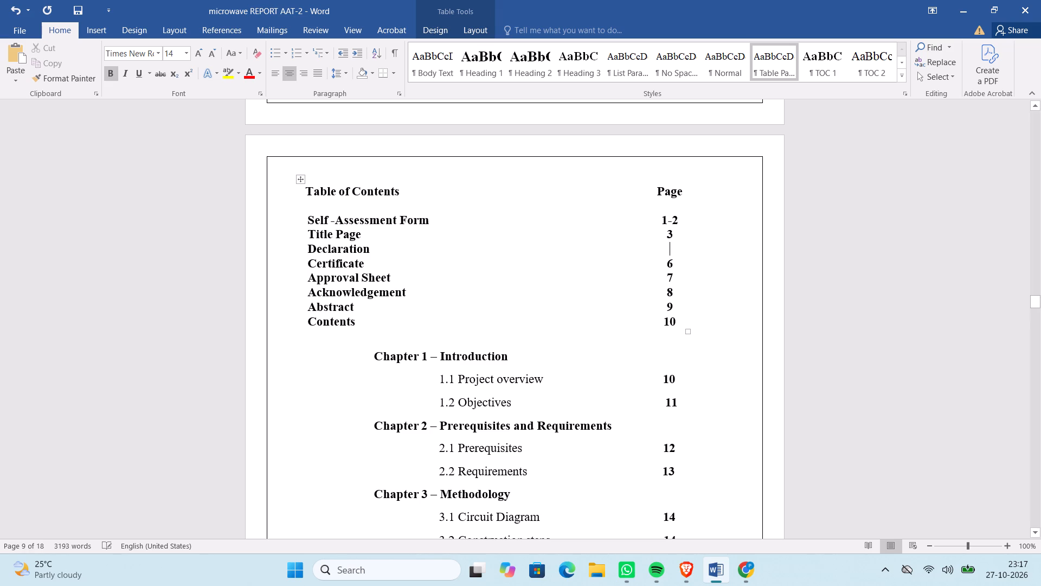
{"action": "key", "text": "4"}
{"action": "key", "text": "Down"}
{"action": "key", "text": "BackSpace"}
{"action": "key", "text": "5"}
Change the Table of Contents page numbers to 6 for Approval Sheet, 7 for Acknowledgement and 8 for Abstract.
{"action": "key", "text": "Down"}
{"action": "key", "text": "BackSpace"}
{"action": "key", "text": "6"}
{"action": "key", "text": "Down"}
{"action": "key", "text": "BackSpace"}
{"action": "key", "text": "7"}
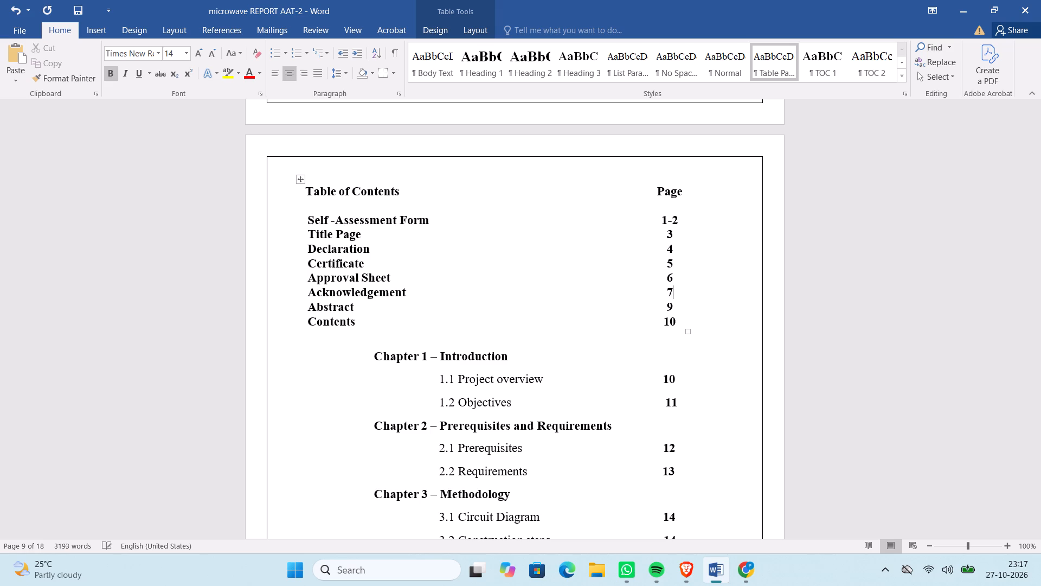
{"action": "key", "text": "Down"}
{"action": "key", "text": "BackSpace"}
{"action": "key", "text": "8"}
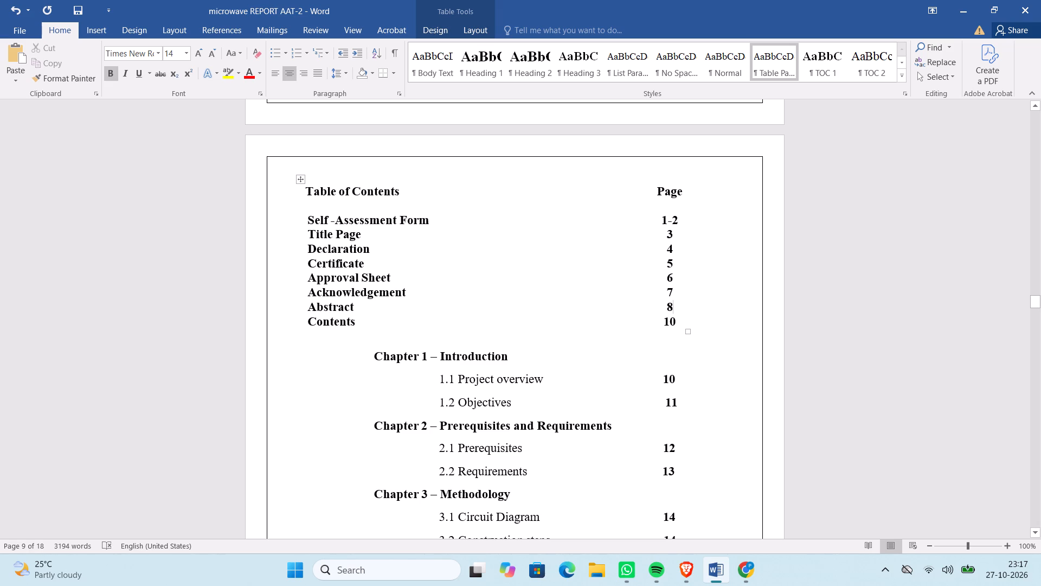
Recheck the front-matter pages from the Title Page through the Abstract against their entries in the Table of Contents.
{"action": "scroll", "coordinate": [738, 303], "scroll_direction": "up", "scroll_amount": 15}
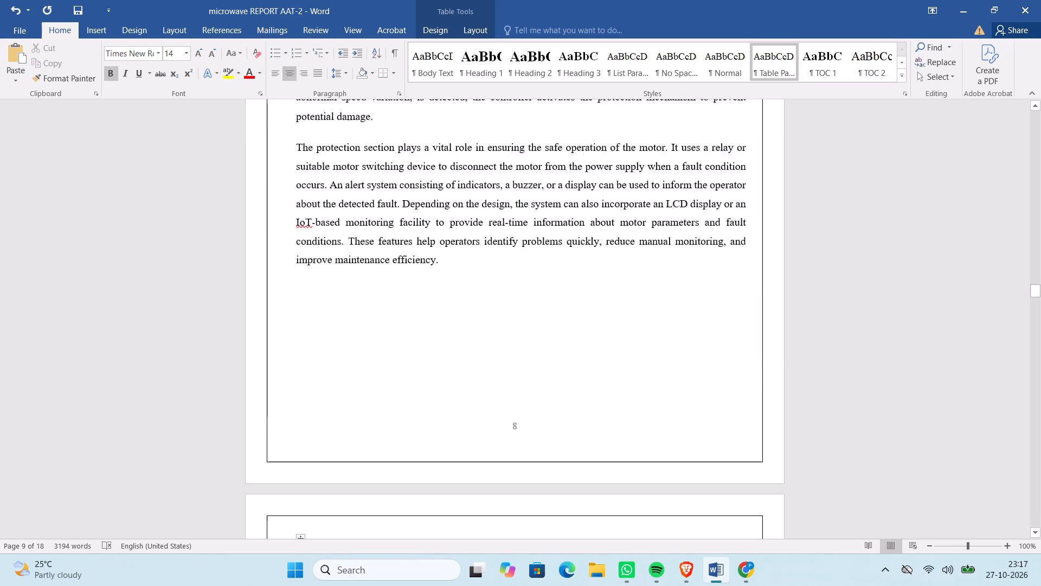
{"action": "scroll", "coordinate": [738, 299], "scroll_direction": "up", "scroll_amount": 14}
{"action": "left_click_drag", "start_coordinate": [1040, 274], "coordinate": [1020, 202]}
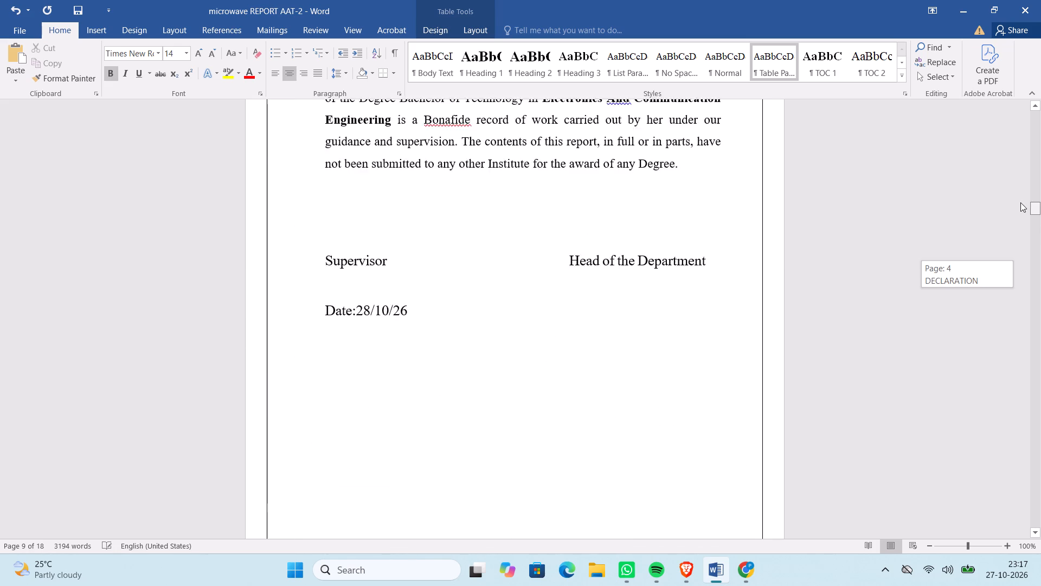
{"action": "left_click_drag", "start_coordinate": [1020, 202], "coordinate": [1016, 160]}
{"action": "scroll", "coordinate": [700, 413], "scroll_direction": "down", "scroll_amount": 15}
{"action": "scroll", "coordinate": [698, 496], "scroll_direction": "down", "scroll_amount": 10}
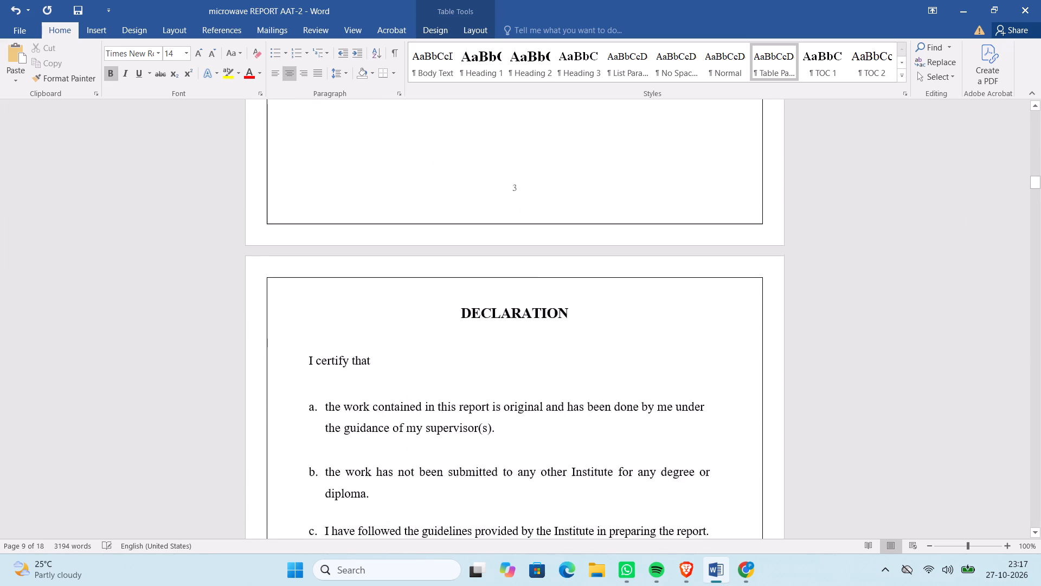
{"action": "scroll", "coordinate": [695, 411], "scroll_direction": "down", "scroll_amount": 20}
{"action": "scroll", "coordinate": [695, 411], "scroll_direction": "down", "scroll_amount": 15}
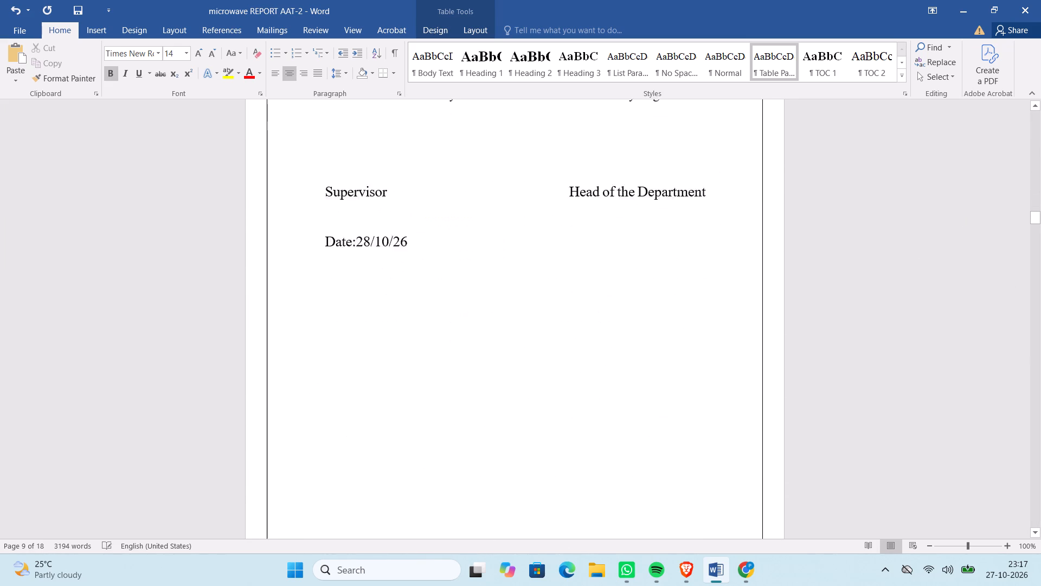
{"action": "scroll", "coordinate": [698, 402], "scroll_direction": "down", "scroll_amount": 20}
{"action": "scroll", "coordinate": [698, 402], "scroll_direction": "down", "scroll_amount": 20}
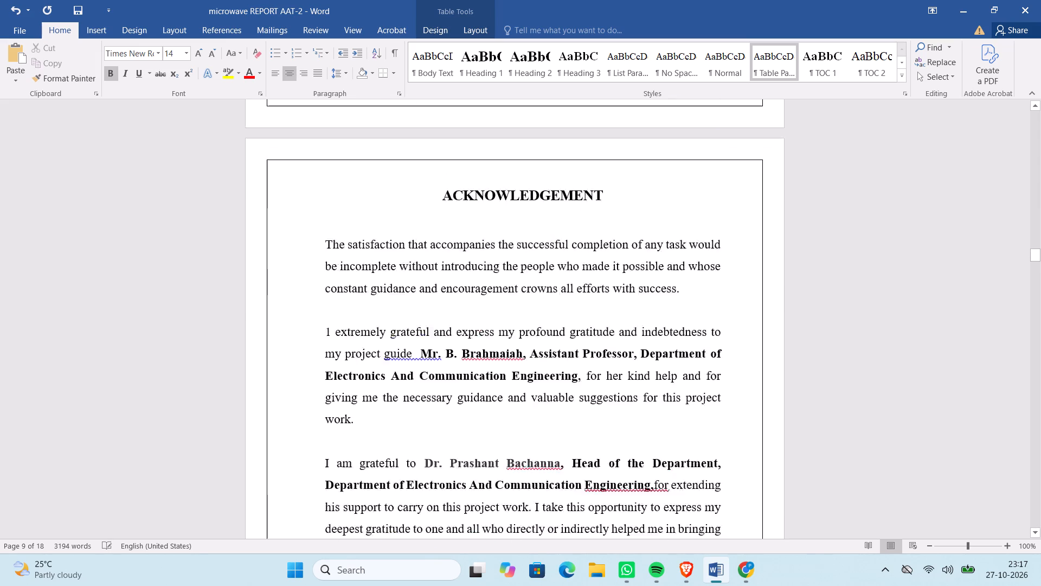
{"action": "scroll", "coordinate": [699, 397], "scroll_direction": "down", "scroll_amount": 7}
{"action": "scroll", "coordinate": [699, 397], "scroll_direction": "down", "scroll_amount": 20}
{"action": "scroll", "coordinate": [699, 397], "scroll_direction": "down", "scroll_amount": 7}
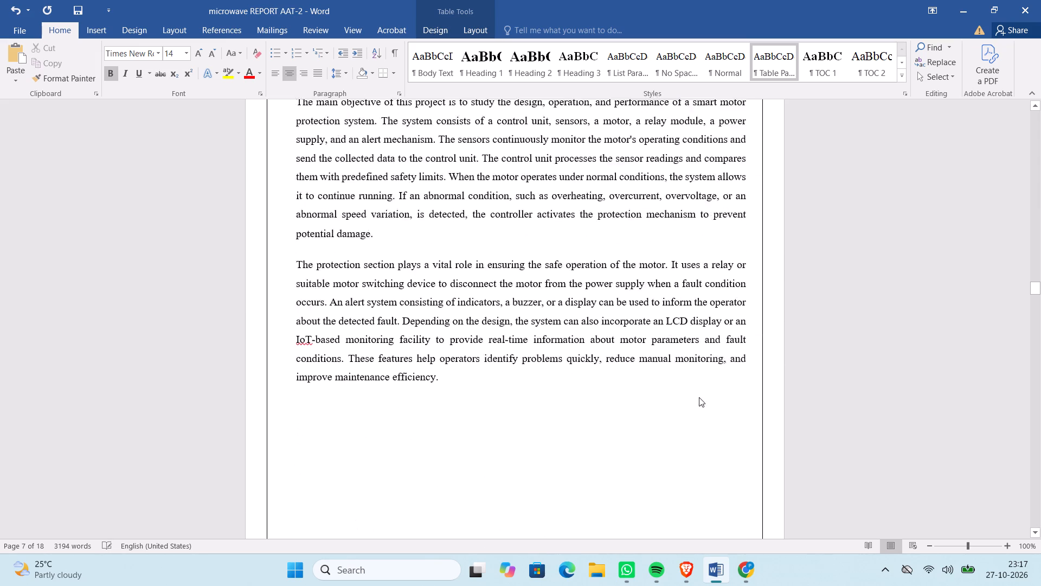
{"action": "scroll", "coordinate": [699, 397], "scroll_direction": "down", "scroll_amount": 10}
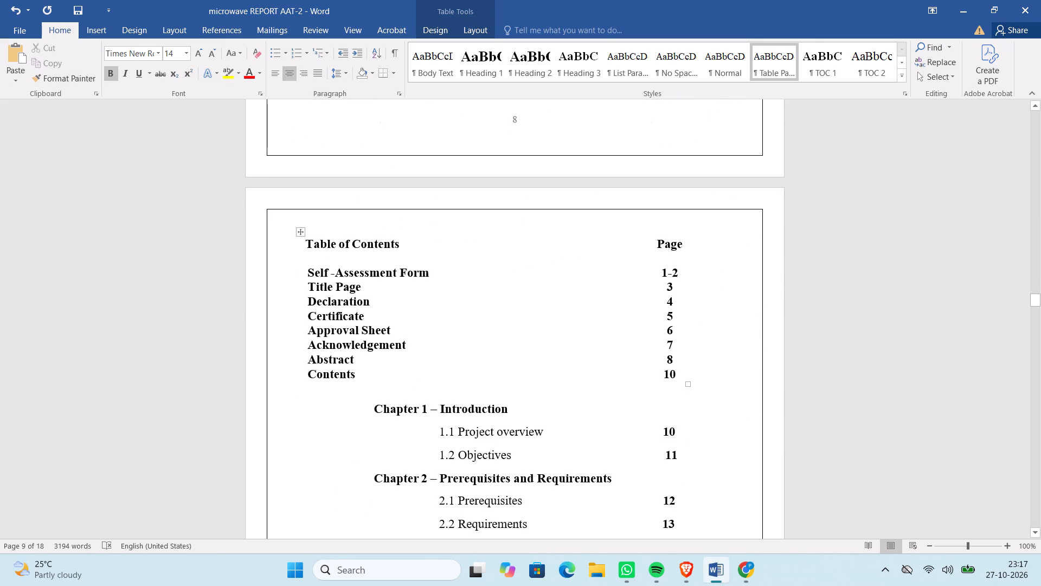
{"action": "scroll", "coordinate": [691, 367], "scroll_direction": "up", "scroll_amount": 19}
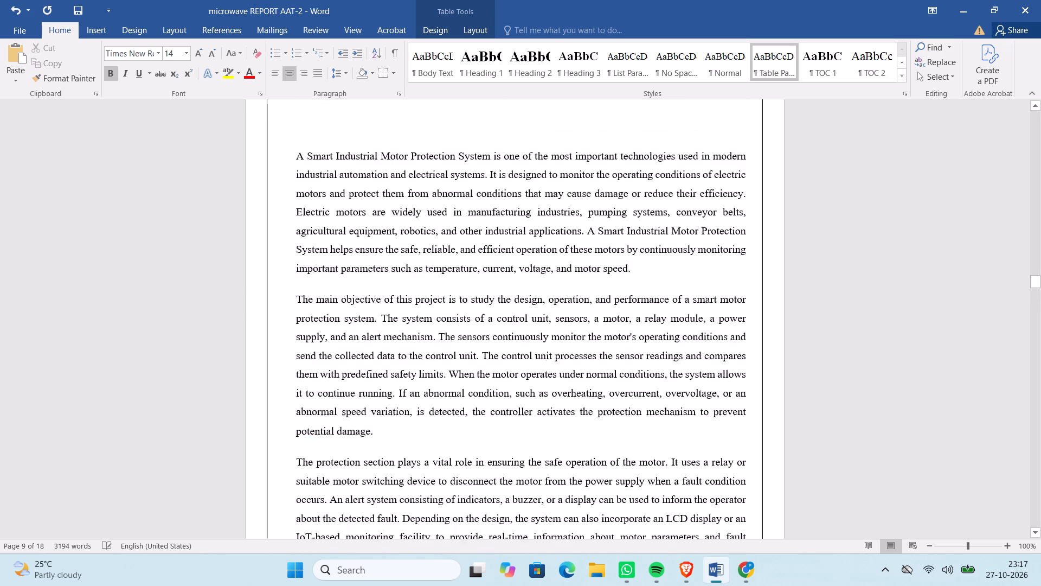
{"action": "scroll", "coordinate": [691, 366], "scroll_direction": "up", "scroll_amount": 5}
{"action": "scroll", "coordinate": [690, 366], "scroll_direction": "down", "scroll_amount": 15}
{"action": "scroll", "coordinate": [690, 366], "scroll_direction": "down", "scroll_amount": 7}
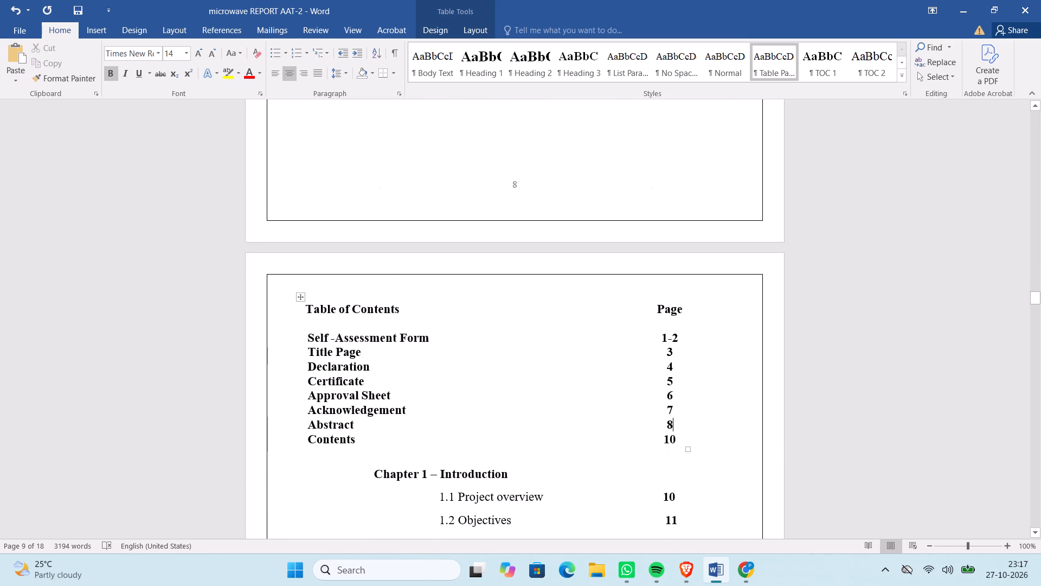
Change the Contents page number in the Table of Contents to 9.
{"action": "left_click", "coordinate": [678, 437]}
{"action": "key", "text": "BackSpace"}
{"action": "key", "text": "BackSpace"}
{"action": "key", "text": "9"}
Compare the chapter entries in the Table of Contents with the page numbering of the Chapter 1 project overview.
{"action": "scroll", "coordinate": [703, 459], "scroll_direction": "down", "scroll_amount": 9}
{"action": "scroll", "coordinate": [810, 386], "scroll_direction": "down", "scroll_amount": 2}
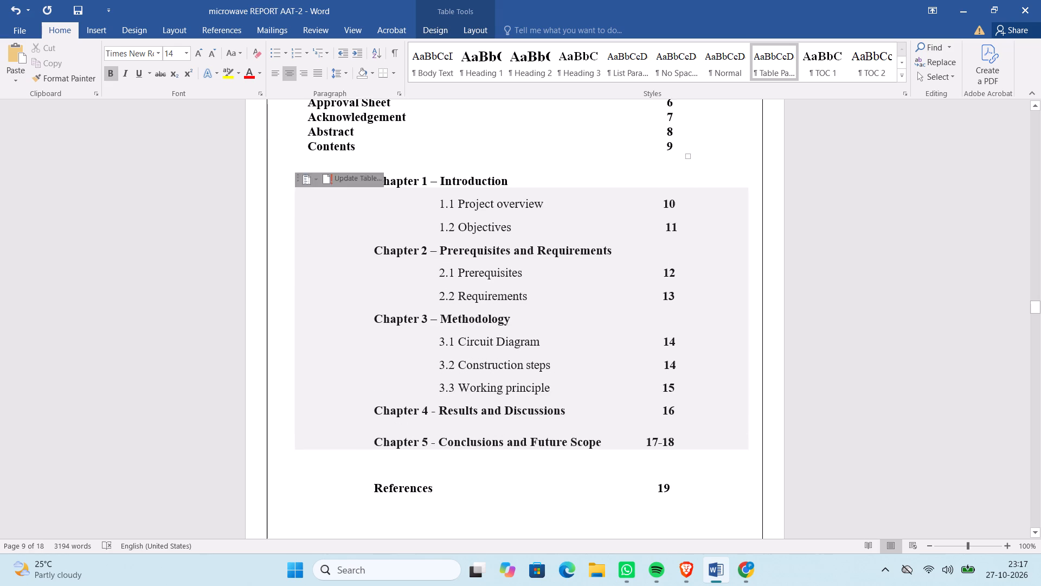
{"action": "scroll", "coordinate": [810, 386], "scroll_direction": "down", "scroll_amount": 15}
{"action": "scroll", "coordinate": [814, 375], "scroll_direction": "down", "scroll_amount": 14}
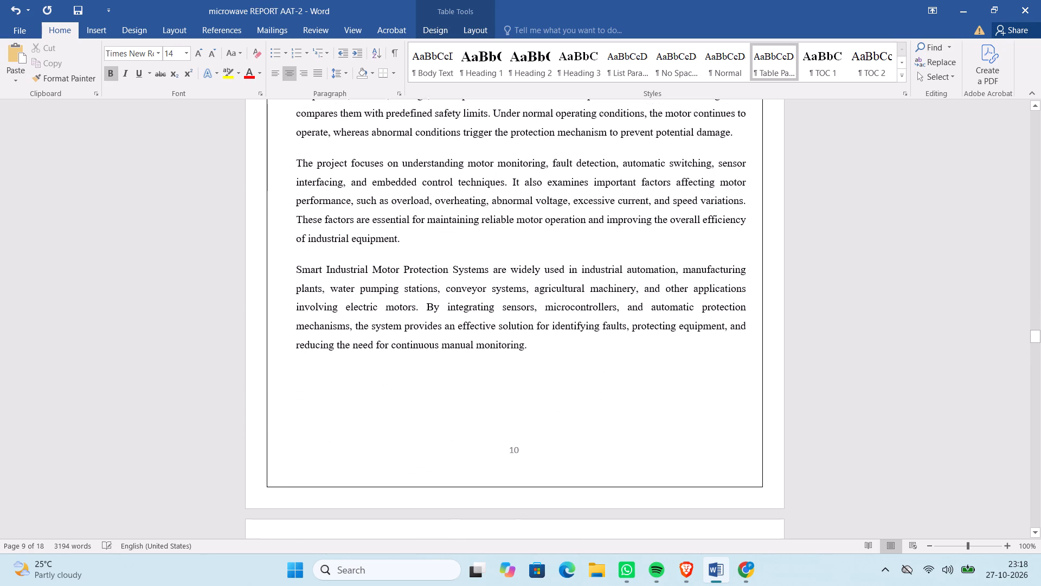
{"action": "scroll", "coordinate": [813, 373], "scroll_direction": "up", "scroll_amount": 15}
{"action": "scroll", "coordinate": [809, 372], "scroll_direction": "up", "scroll_amount": 11}
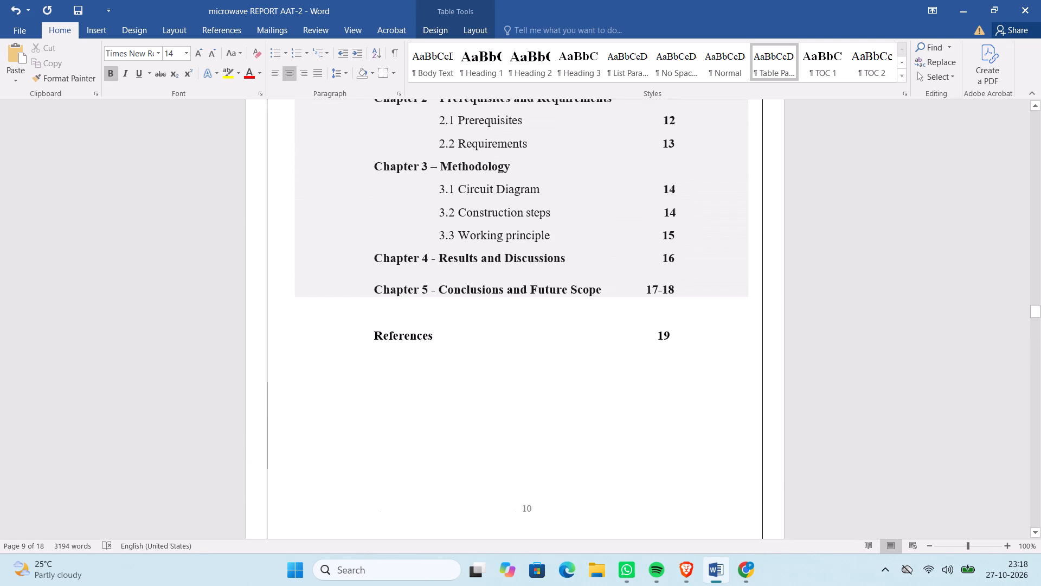
{"action": "scroll", "coordinate": [809, 373], "scroll_direction": "up", "scroll_amount": 4}
{"action": "scroll", "coordinate": [831, 364], "scroll_direction": "down", "scroll_amount": 2}
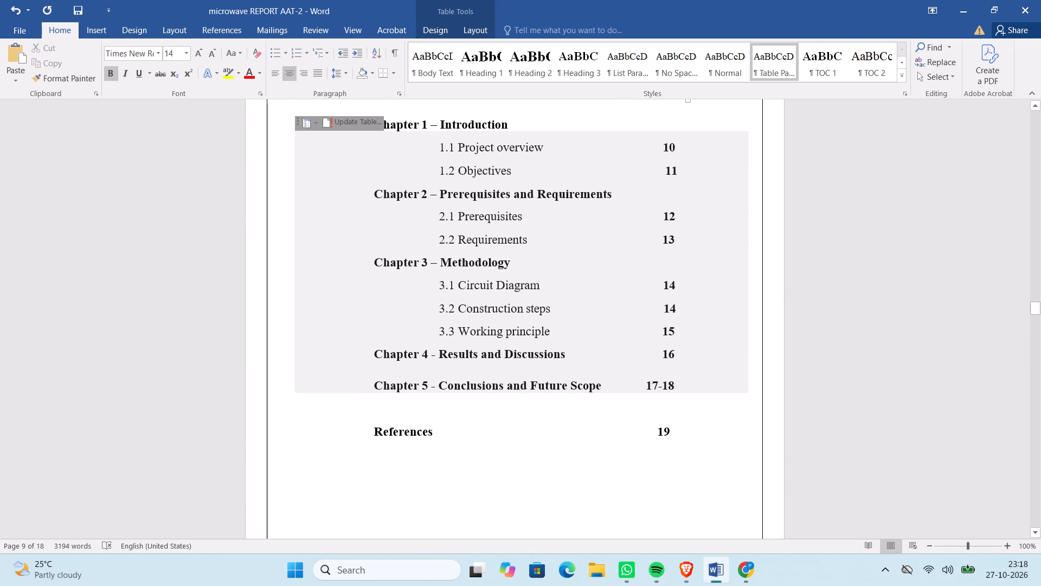
{"action": "left_click", "coordinate": [843, 359]}
{"action": "scroll", "coordinate": [857, 369], "scroll_direction": "up", "scroll_amount": 6}
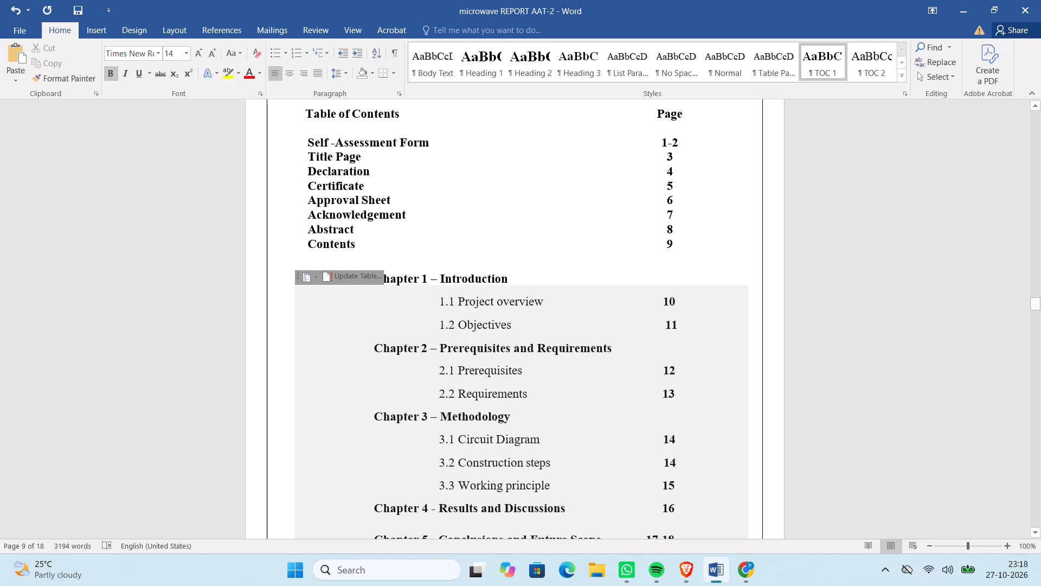
Switch to the Brave browser, resume the DJ song, and open the Desamuduru Movie Back To Back Video Songs video on YouTube.
{"action": "left_click", "coordinate": [678, 575]}
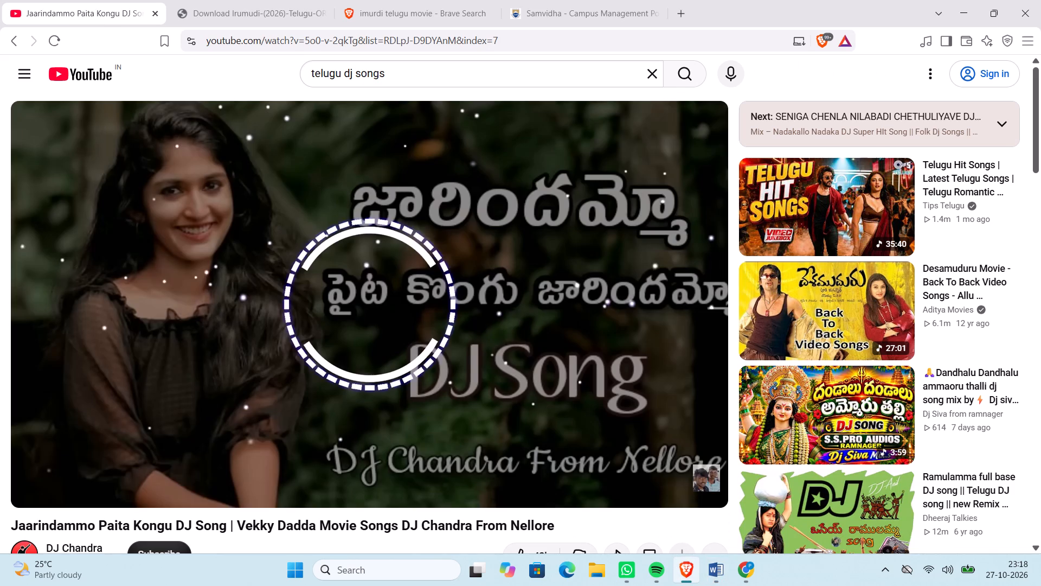
{"action": "left_click", "coordinate": [516, 354]}
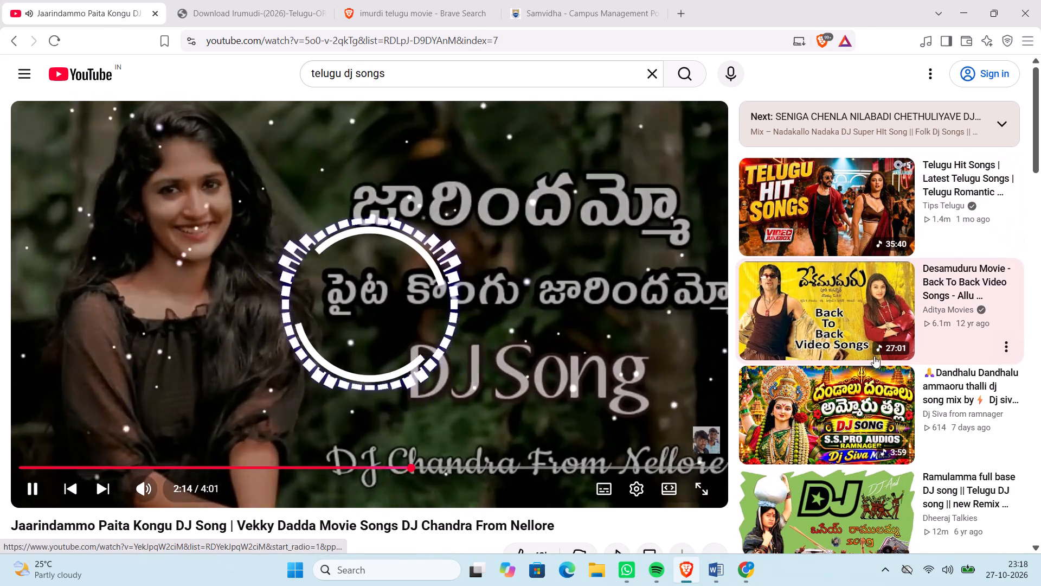
{"action": "left_click", "coordinate": [871, 316]}
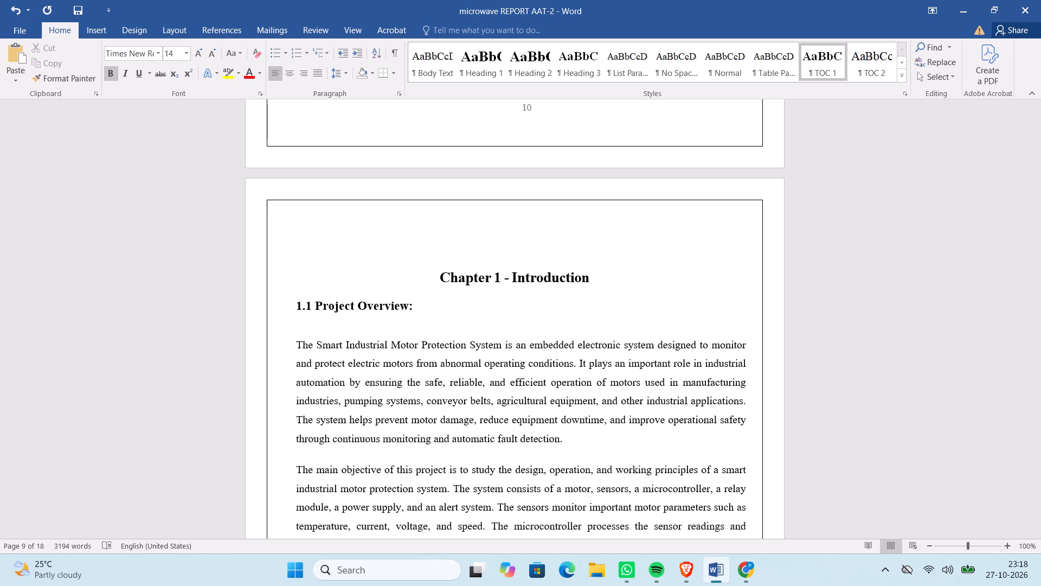
{"action": "scroll", "coordinate": [753, 187], "scroll_direction": "up", "scroll_amount": 6}
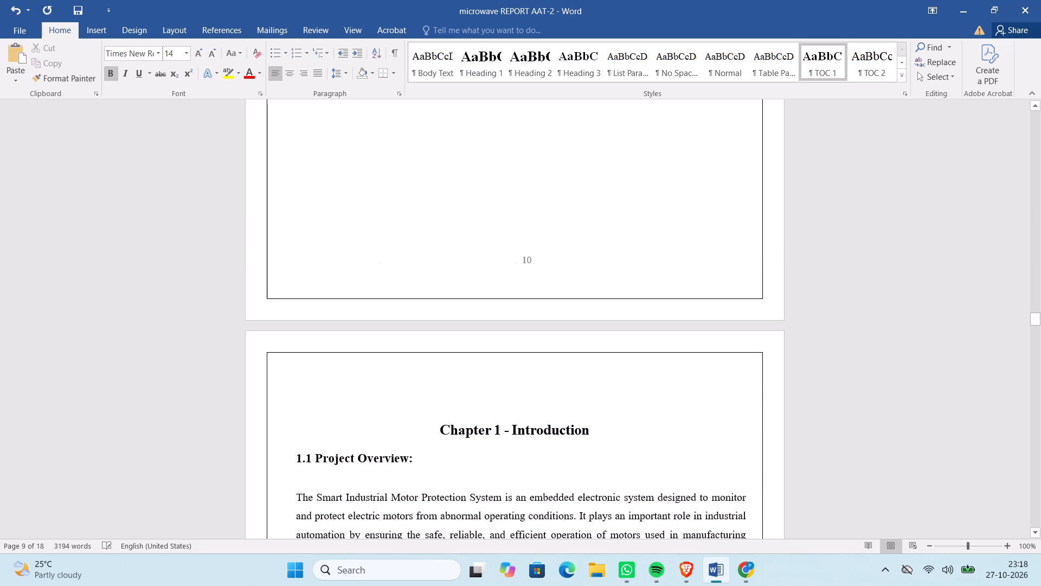
{"action": "scroll", "coordinate": [737, 172], "scroll_direction": "up", "scroll_amount": 11}
{"action": "scroll", "coordinate": [735, 375], "scroll_direction": "up", "scroll_amount": 7}
{"action": "scroll", "coordinate": [734, 375], "scroll_direction": "down", "scroll_amount": 5}
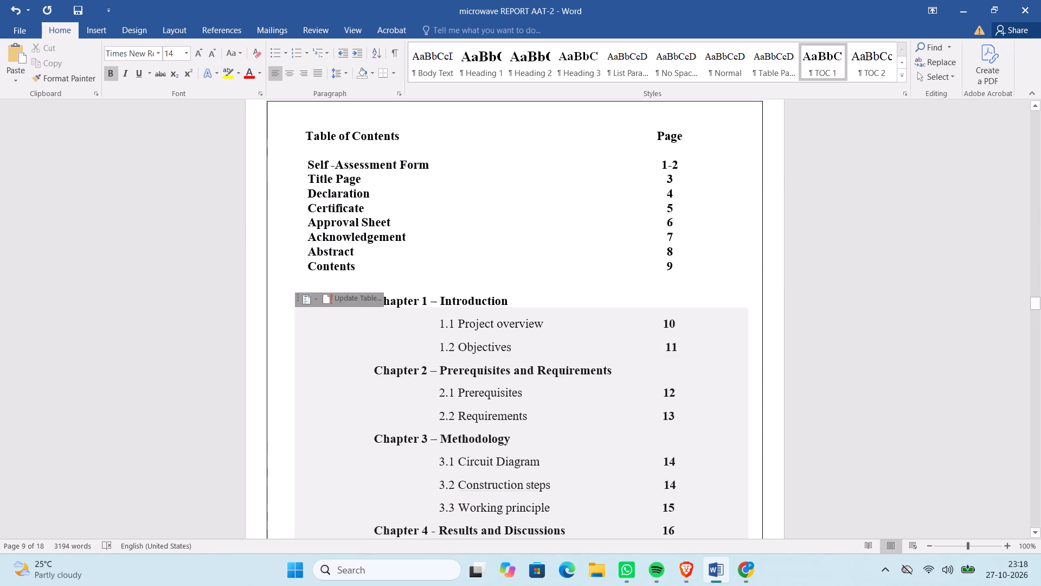
{"action": "scroll", "coordinate": [734, 375], "scroll_direction": "down", "scroll_amount": 8}
{"action": "scroll", "coordinate": [691, 350], "scroll_direction": "down", "scroll_amount": 15}
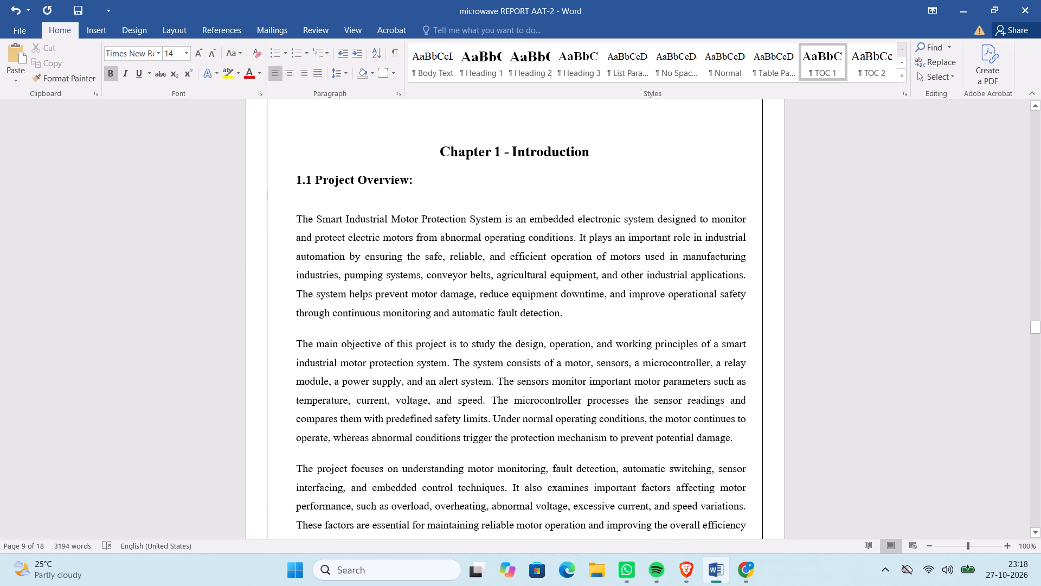
{"action": "scroll", "coordinate": [691, 351], "scroll_direction": "down", "scroll_amount": 6}
{"action": "scroll", "coordinate": [691, 351], "scroll_direction": "up", "scroll_amount": 6}
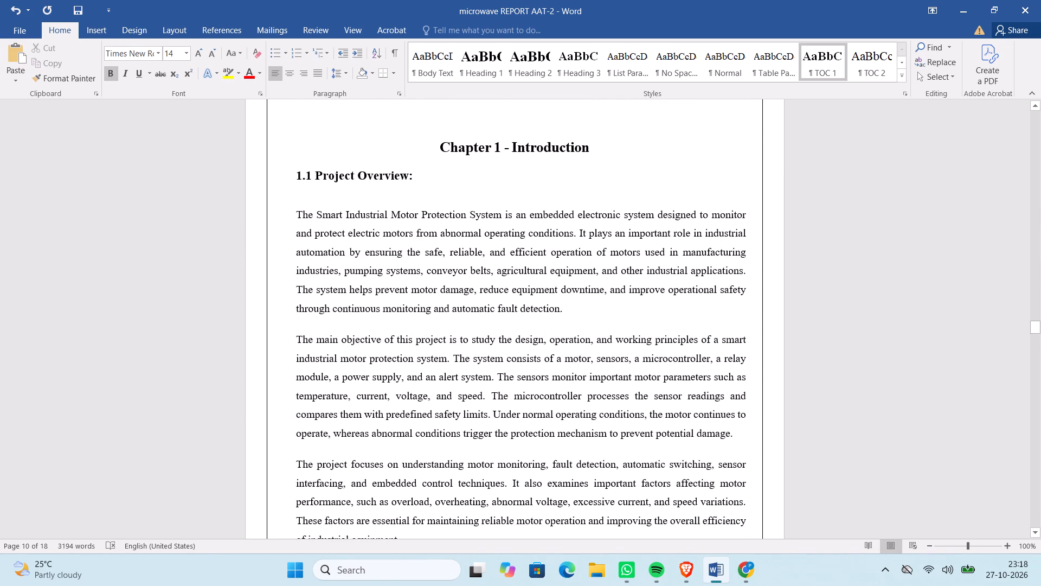
Check the page numbers of the 1.2 Objectives section and the Chapter 2 prerequisites and requirements pages.
{"action": "scroll", "coordinate": [690, 352], "scroll_direction": "down", "scroll_amount": 14}
{"action": "scroll", "coordinate": [690, 352], "scroll_direction": "down", "scroll_amount": 8}
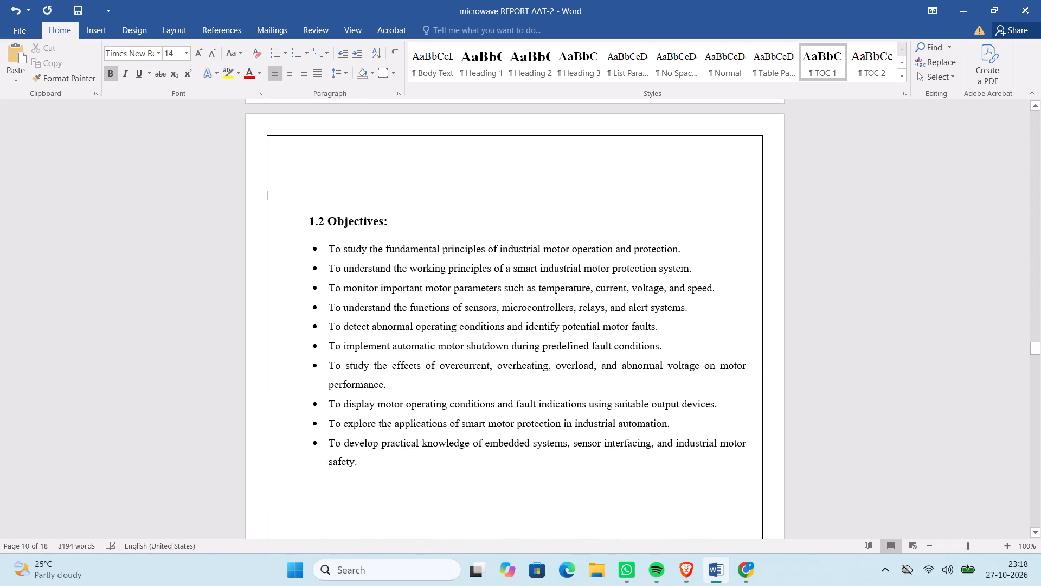
{"action": "scroll", "coordinate": [690, 351], "scroll_direction": "down", "scroll_amount": 16}
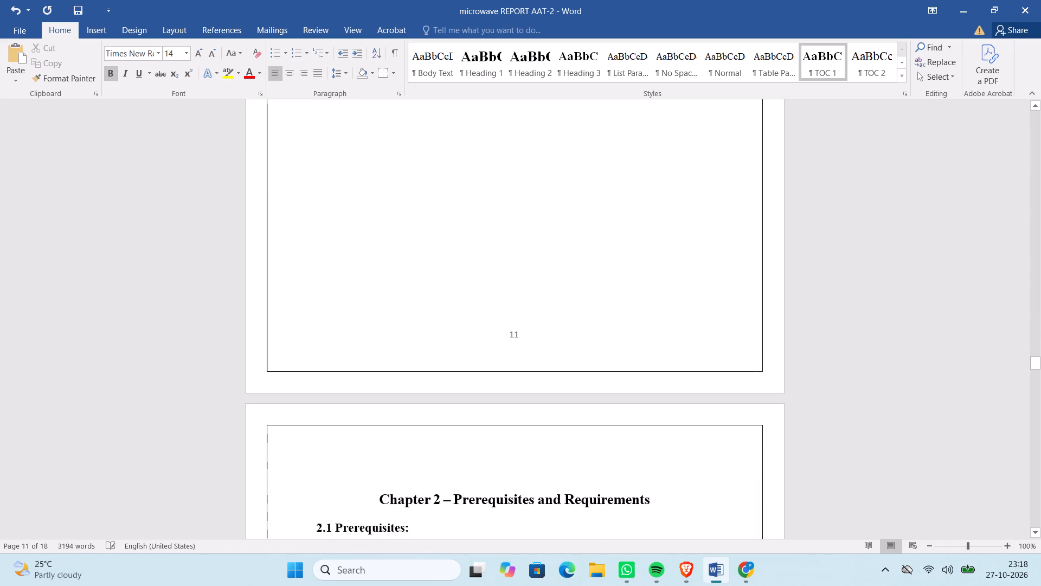
{"action": "scroll", "coordinate": [690, 349], "scroll_direction": "down", "scroll_amount": 9}
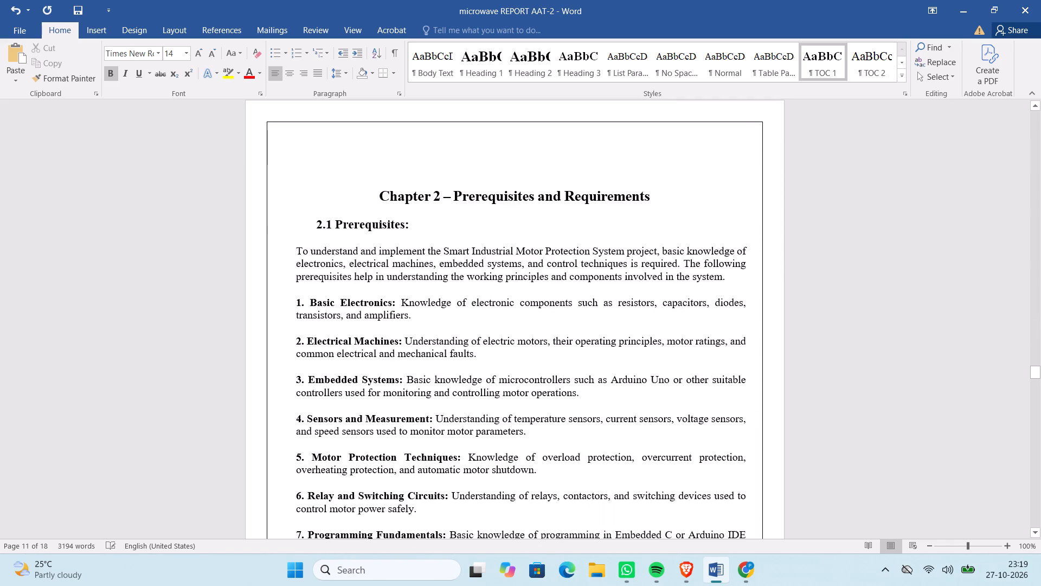
{"action": "scroll", "coordinate": [690, 349], "scroll_direction": "down", "scroll_amount": 16}
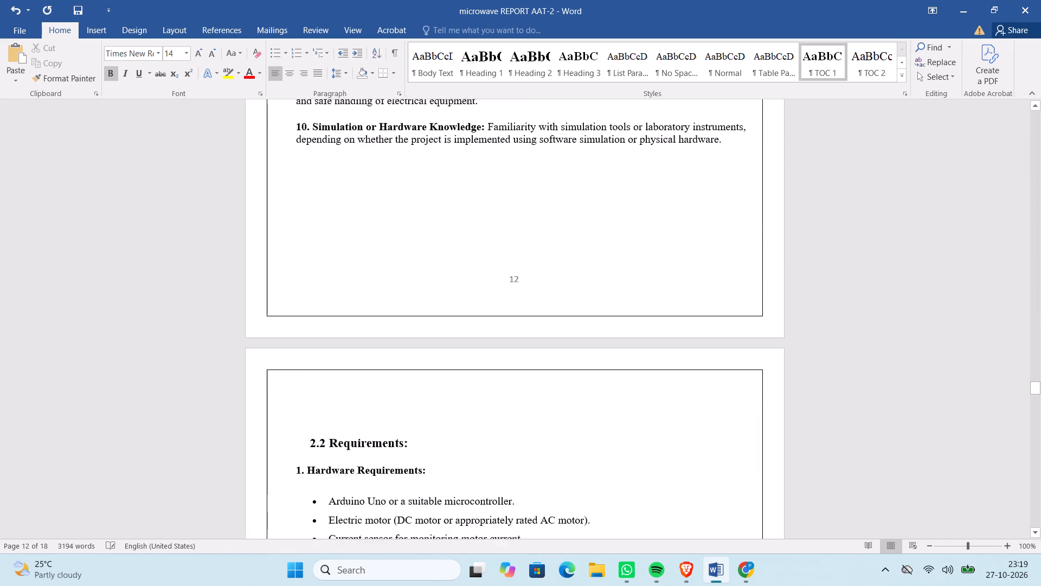
{"action": "scroll", "coordinate": [690, 348], "scroll_direction": "down", "scroll_amount": 12}
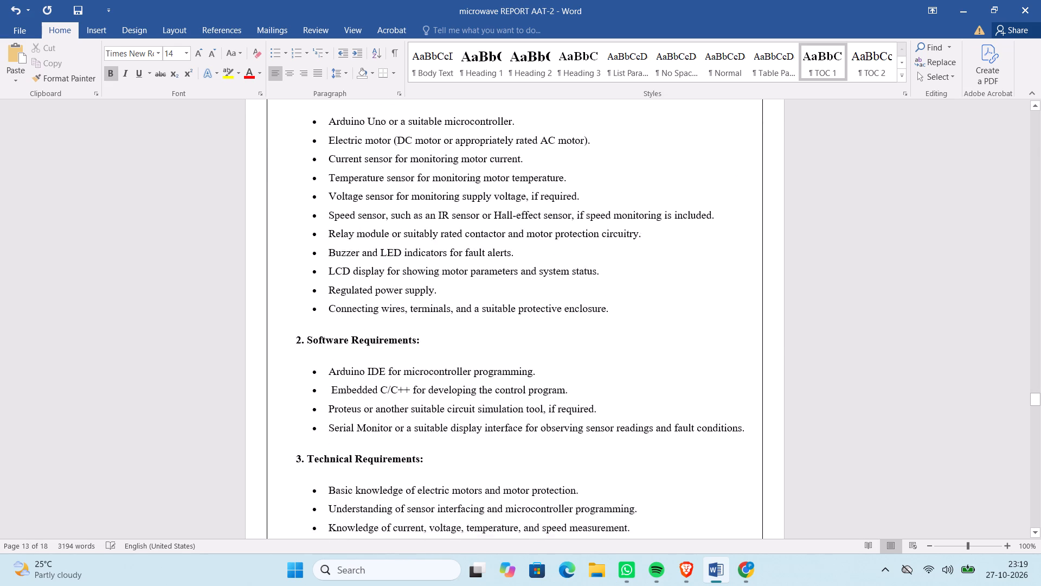
{"action": "scroll", "coordinate": [690, 348], "scroll_direction": "down", "scroll_amount": 15}
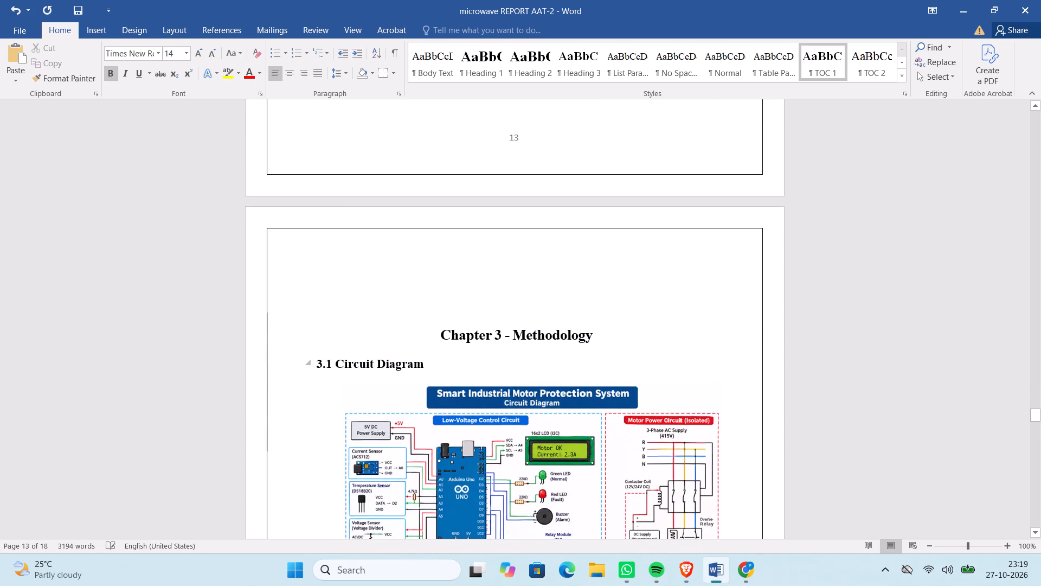
Check the page numbers of the Chapter 3 circuit diagram, construction steps and working principle sections.
{"action": "scroll", "coordinate": [690, 347], "scroll_direction": "down", "scroll_amount": 11}
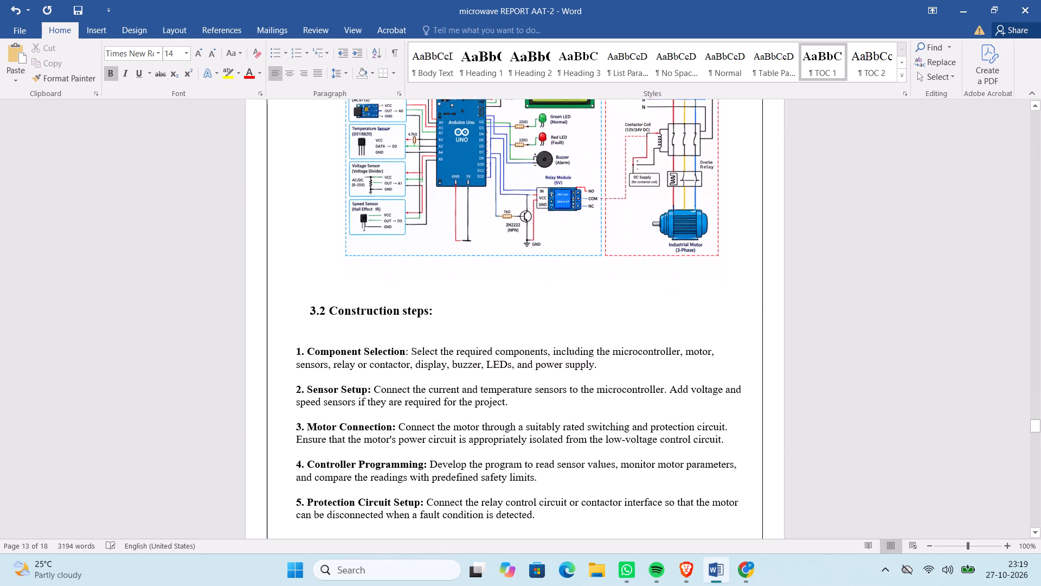
{"action": "scroll", "coordinate": [690, 339], "scroll_direction": "down", "scroll_amount": 7}
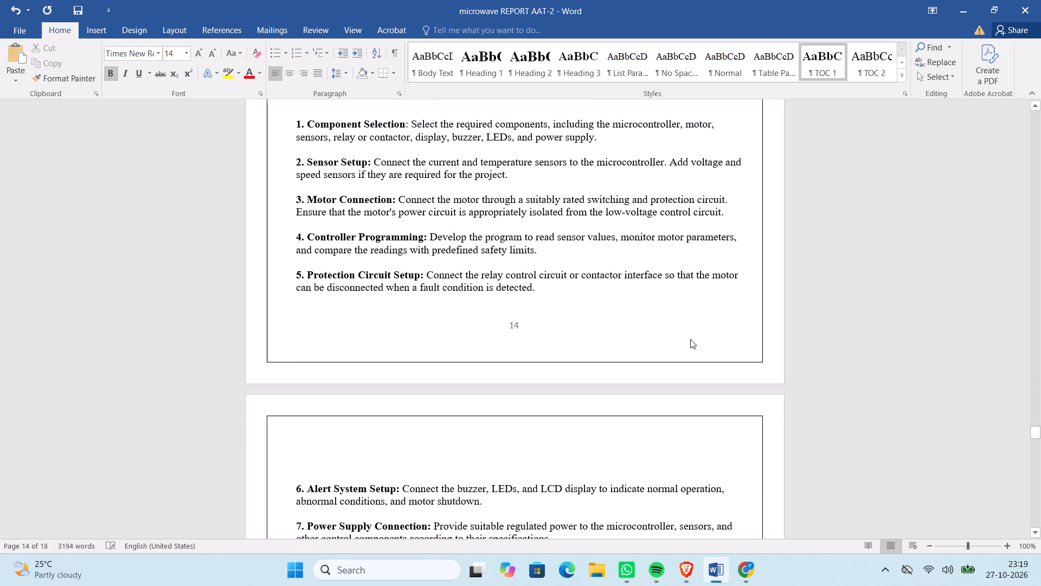
{"action": "scroll", "coordinate": [690, 339], "scroll_direction": "down", "scroll_amount": 9}
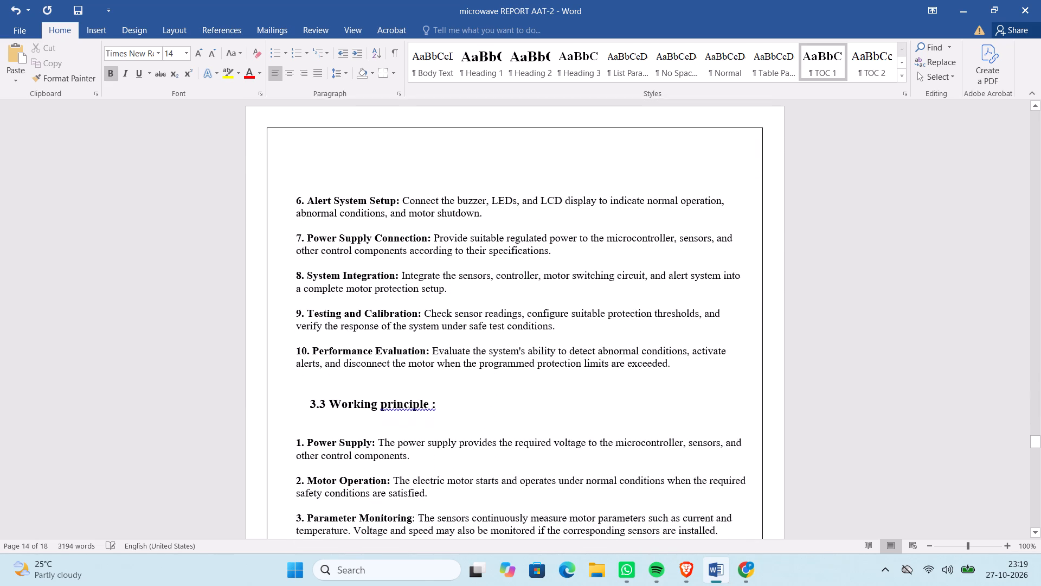
{"action": "scroll", "coordinate": [690, 339], "scroll_direction": "down", "scroll_amount": 9}
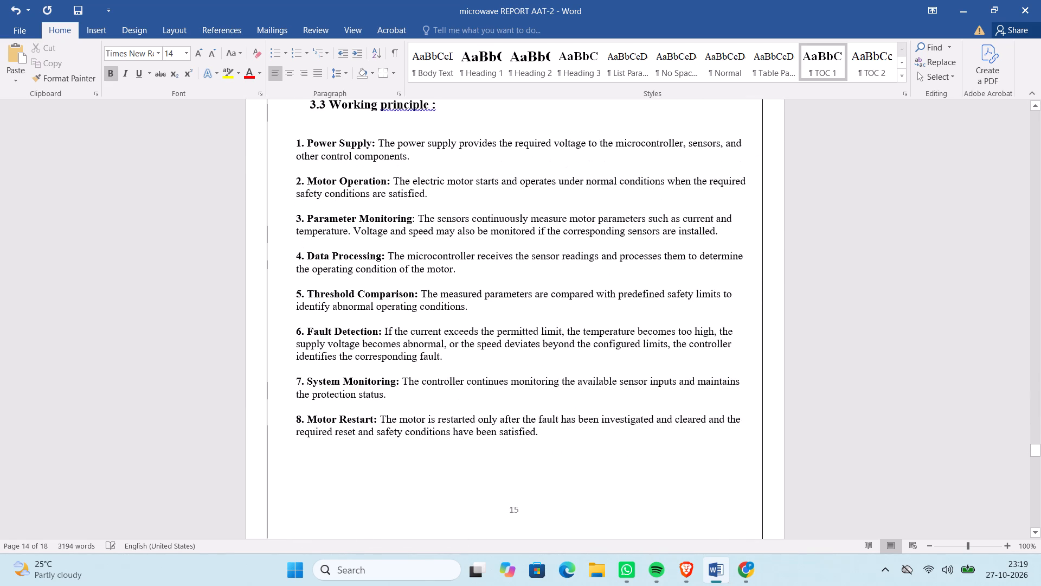
{"action": "scroll", "coordinate": [691, 339], "scroll_direction": "down", "scroll_amount": 1}
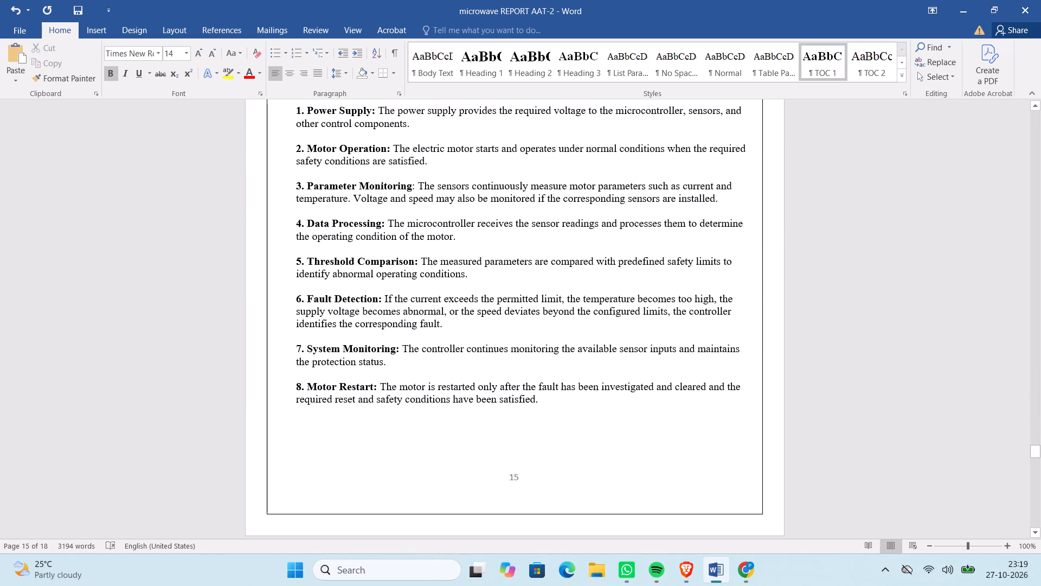
Review the Chapter 4 results, Chapter 5 conclusions and future scope, and References pages.
{"action": "scroll", "coordinate": [498, 395], "scroll_direction": "down", "scroll_amount": 12}
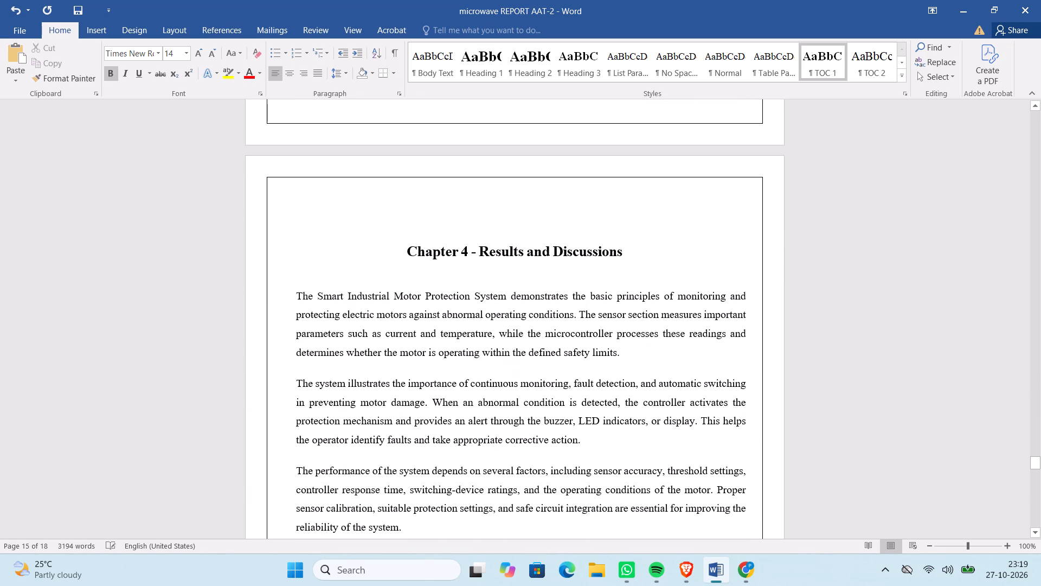
{"action": "scroll", "coordinate": [503, 398], "scroll_direction": "down", "scroll_amount": 4}
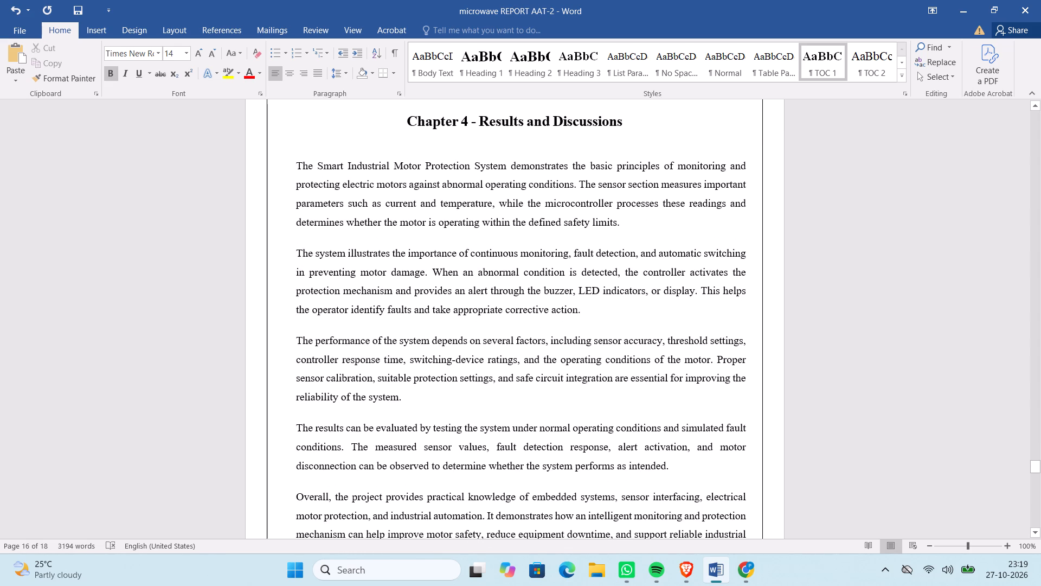
{"action": "scroll", "coordinate": [502, 329], "scroll_direction": "down", "scroll_amount": 7}
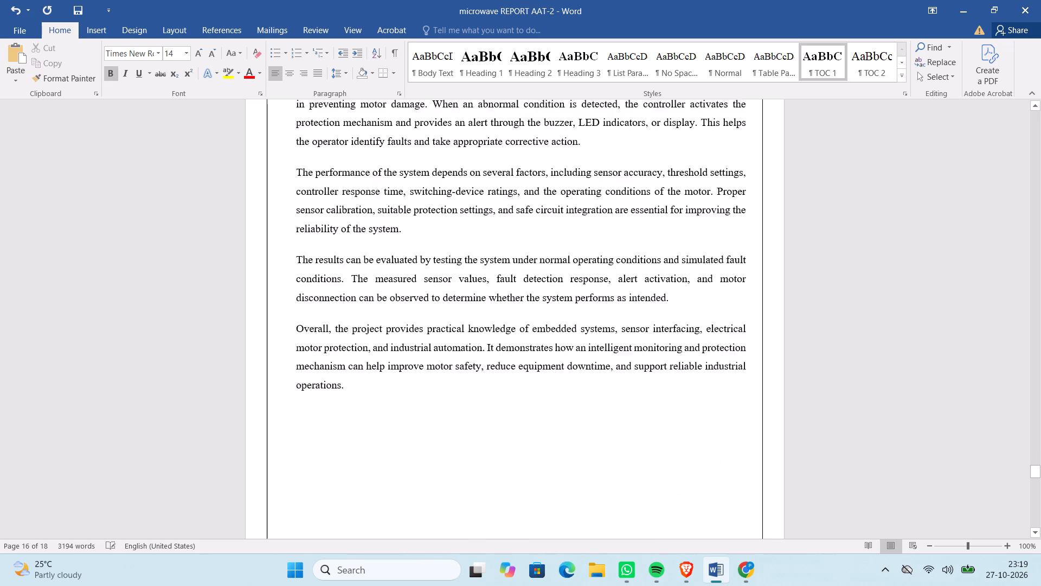
{"action": "scroll", "coordinate": [519, 355], "scroll_direction": "down", "scroll_amount": 15}
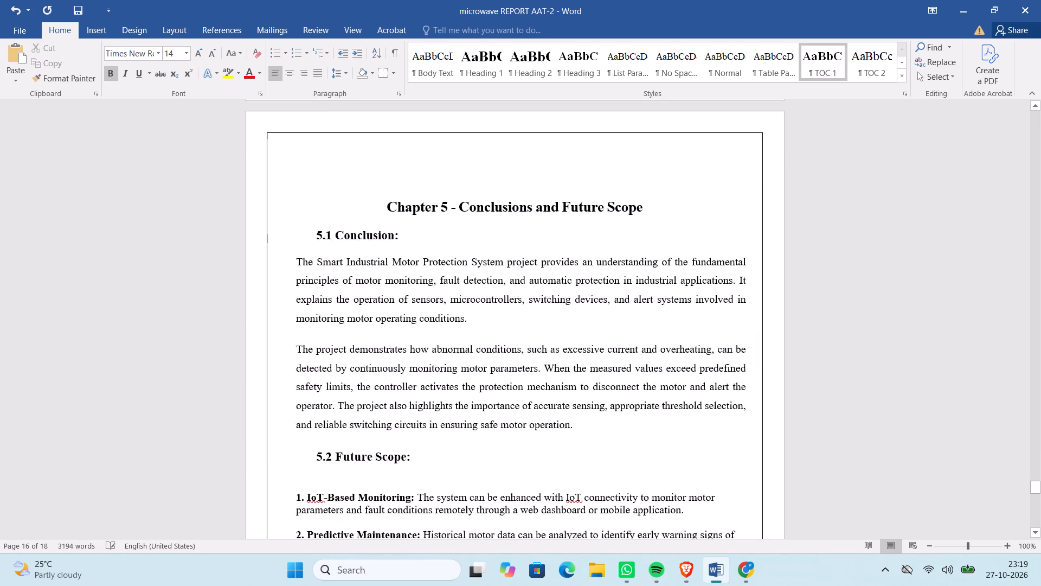
{"action": "scroll", "coordinate": [520, 356], "scroll_direction": "down", "scroll_amount": 17}
{"action": "scroll", "coordinate": [520, 352], "scroll_direction": "down", "scroll_amount": 6}
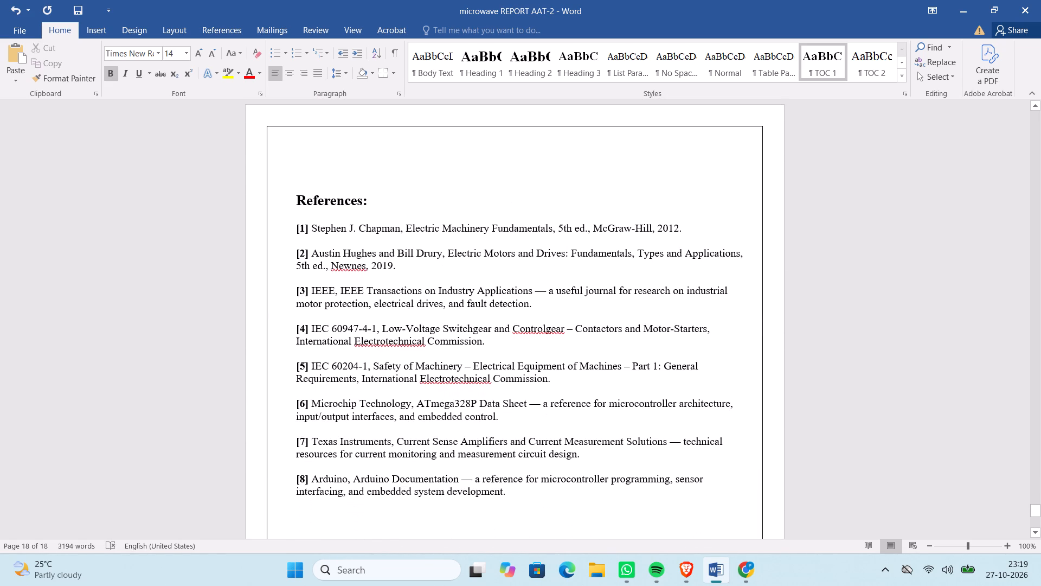
Recheck the page numbers of Chapter 5 and the References against their entries in the Table of Contents.
{"action": "scroll", "coordinate": [520, 352], "scroll_direction": "down", "scroll_amount": 2}
{"action": "scroll", "coordinate": [520, 351], "scroll_direction": "up", "scroll_amount": 20}
{"action": "scroll", "coordinate": [520, 351], "scroll_direction": "up", "scroll_amount": 4}
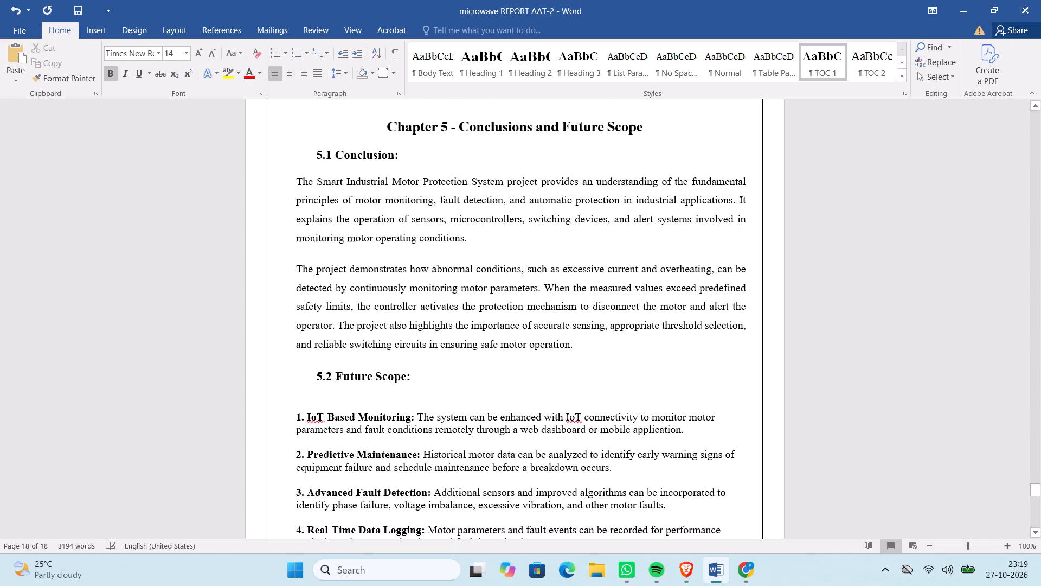
{"action": "scroll", "coordinate": [520, 351], "scroll_direction": "down", "scroll_amount": 12}
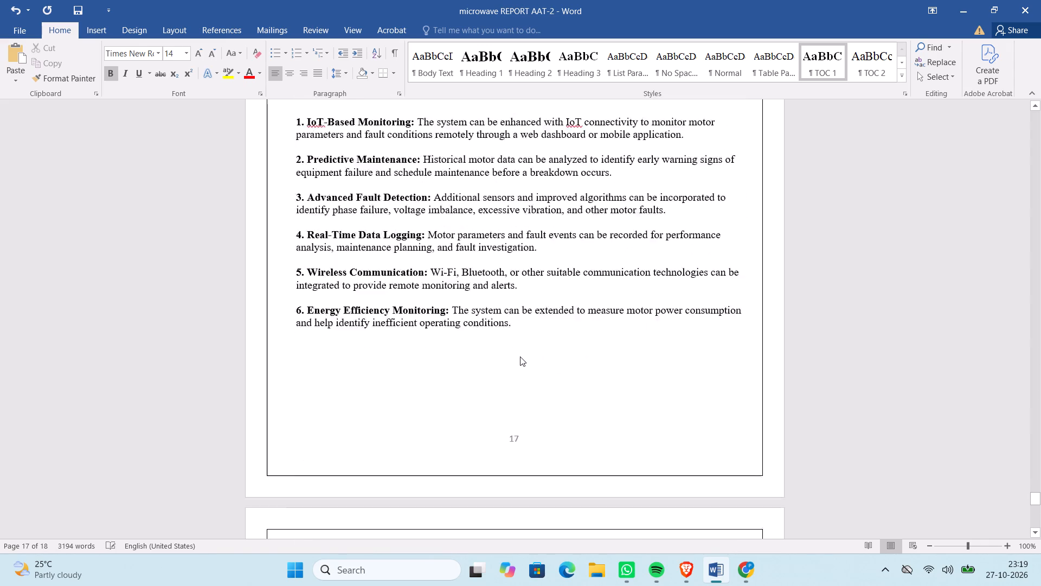
{"action": "scroll", "coordinate": [520, 356], "scroll_direction": "down", "scroll_amount": 14}
{"action": "scroll", "coordinate": [520, 355], "scroll_direction": "down", "scroll_amount": 8}
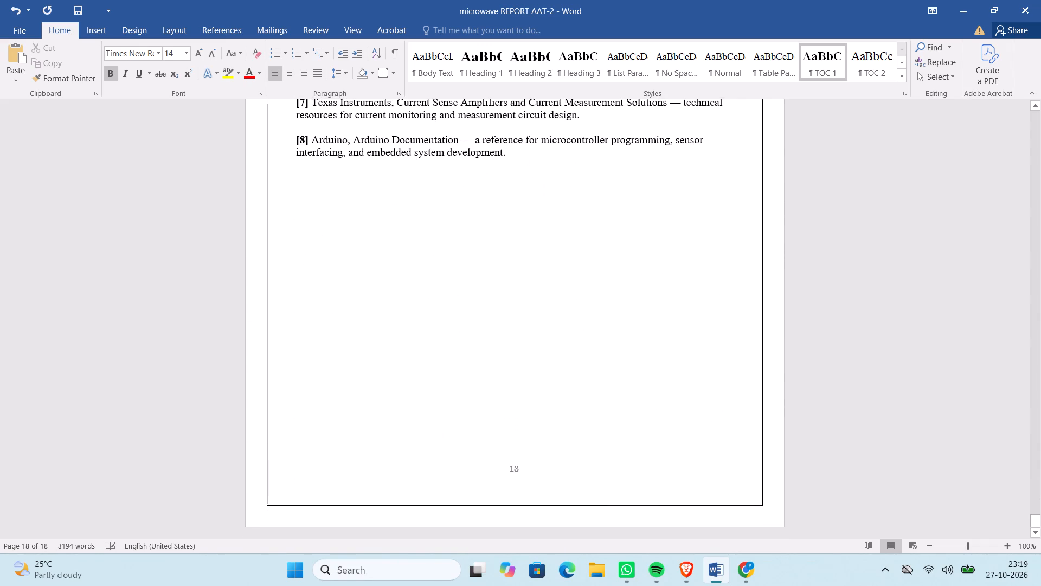
{"action": "scroll", "coordinate": [566, 402], "scroll_direction": "up", "scroll_amount": 9}
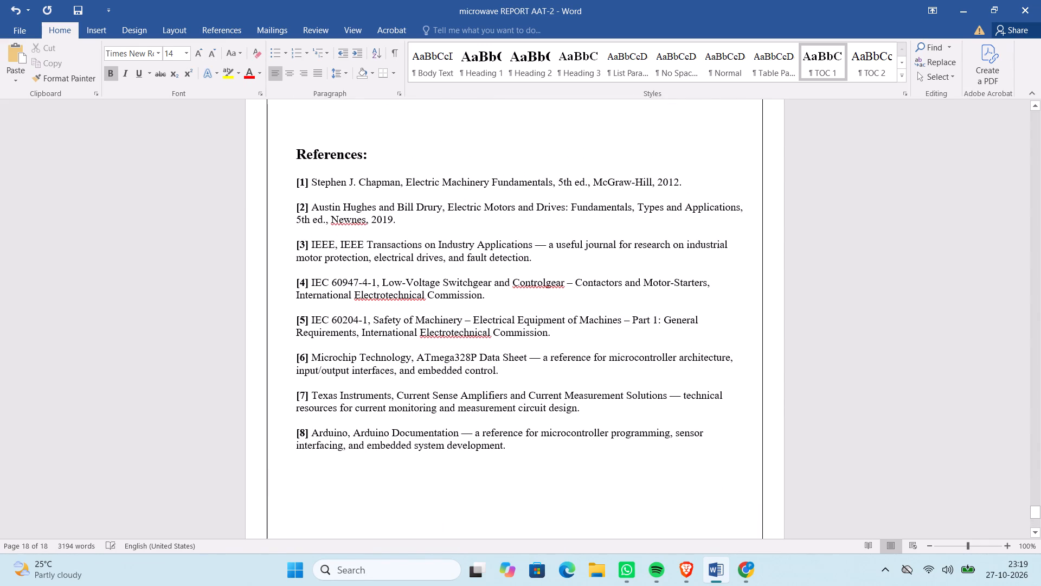
{"action": "left_click_drag", "start_coordinate": [1040, 517], "coordinate": [1027, 313]}
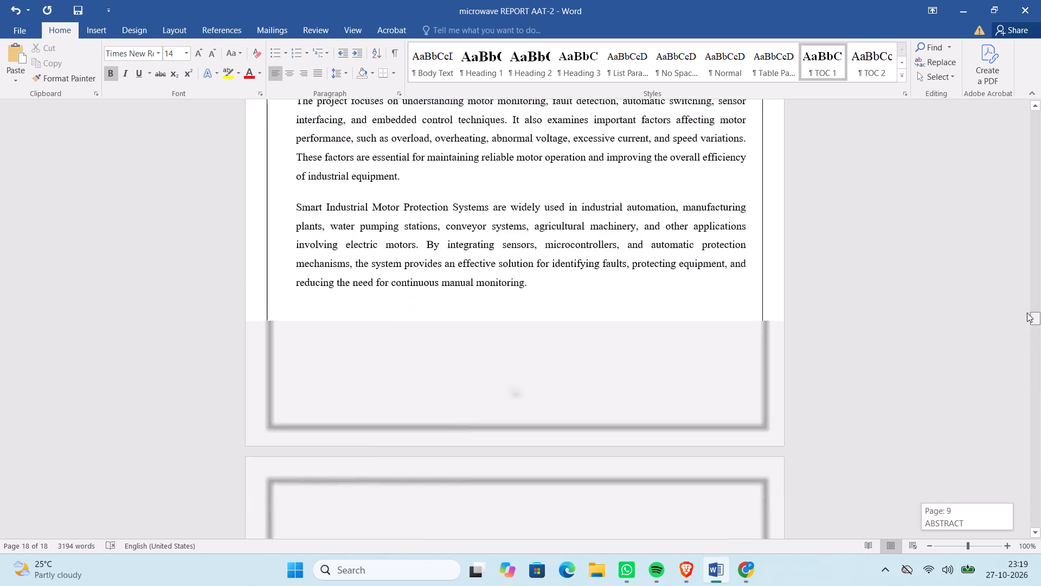
{"action": "left_click_drag", "start_coordinate": [1027, 313], "coordinate": [1030, 291]}
{"action": "scroll", "coordinate": [532, 474], "scroll_direction": "down", "scroll_amount": 8}
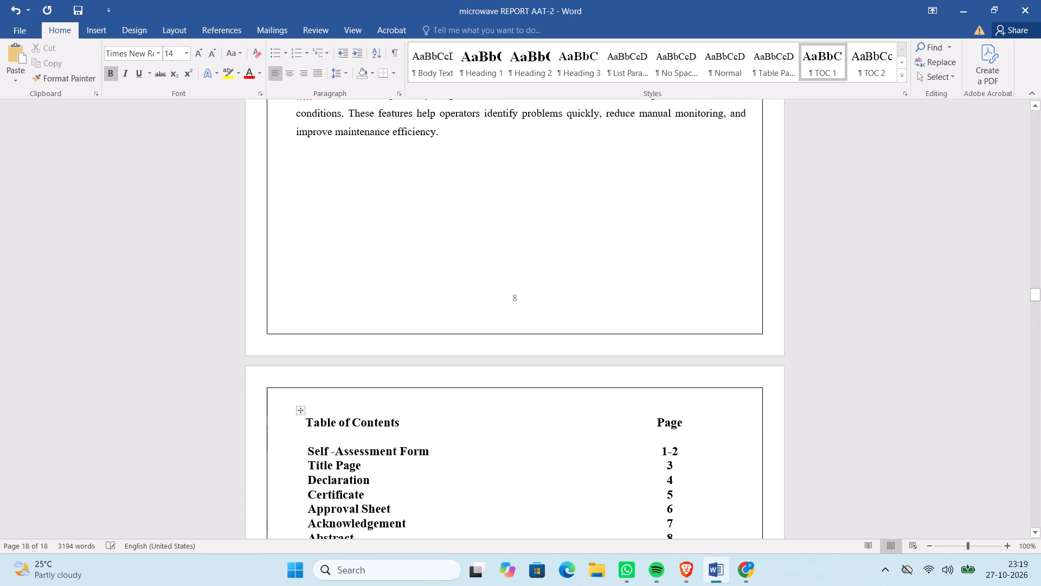
{"action": "scroll", "coordinate": [564, 429], "scroll_direction": "down", "scroll_amount": 14}
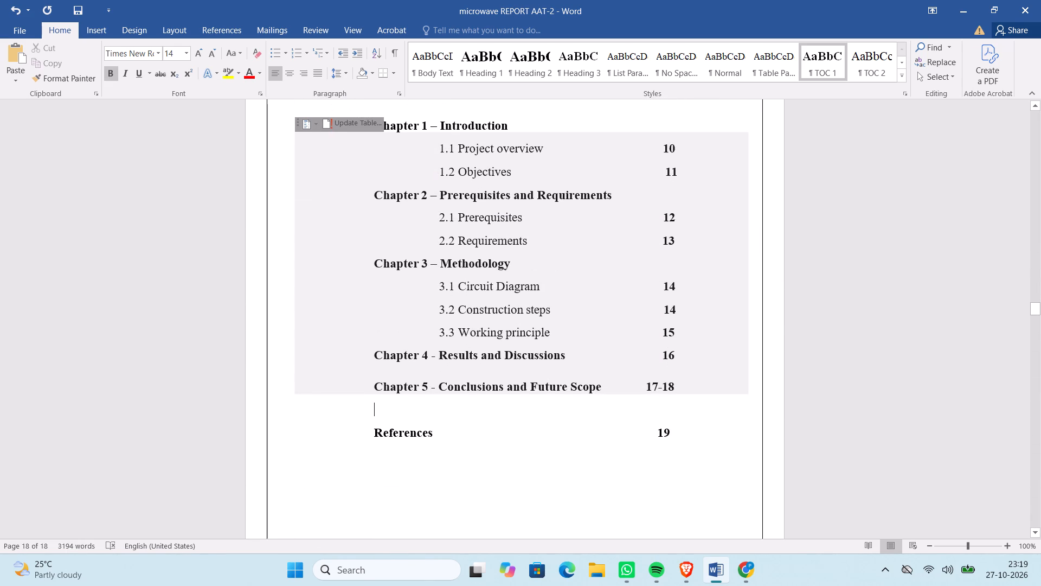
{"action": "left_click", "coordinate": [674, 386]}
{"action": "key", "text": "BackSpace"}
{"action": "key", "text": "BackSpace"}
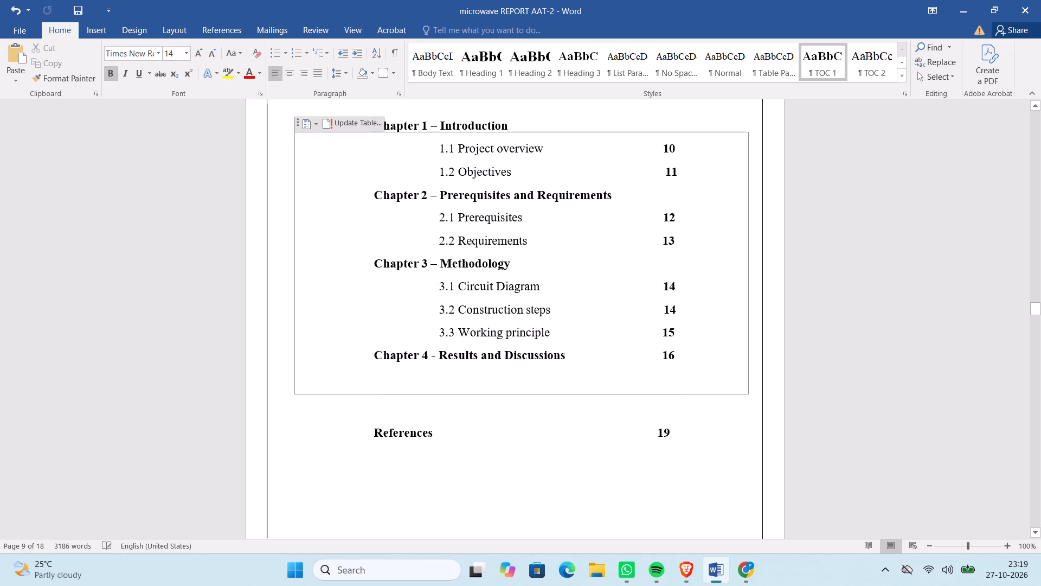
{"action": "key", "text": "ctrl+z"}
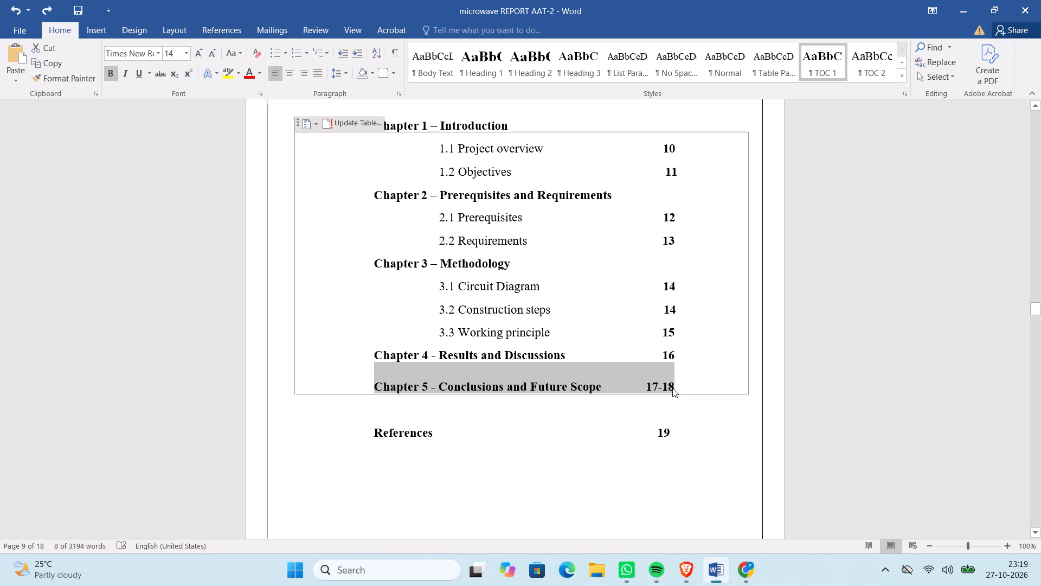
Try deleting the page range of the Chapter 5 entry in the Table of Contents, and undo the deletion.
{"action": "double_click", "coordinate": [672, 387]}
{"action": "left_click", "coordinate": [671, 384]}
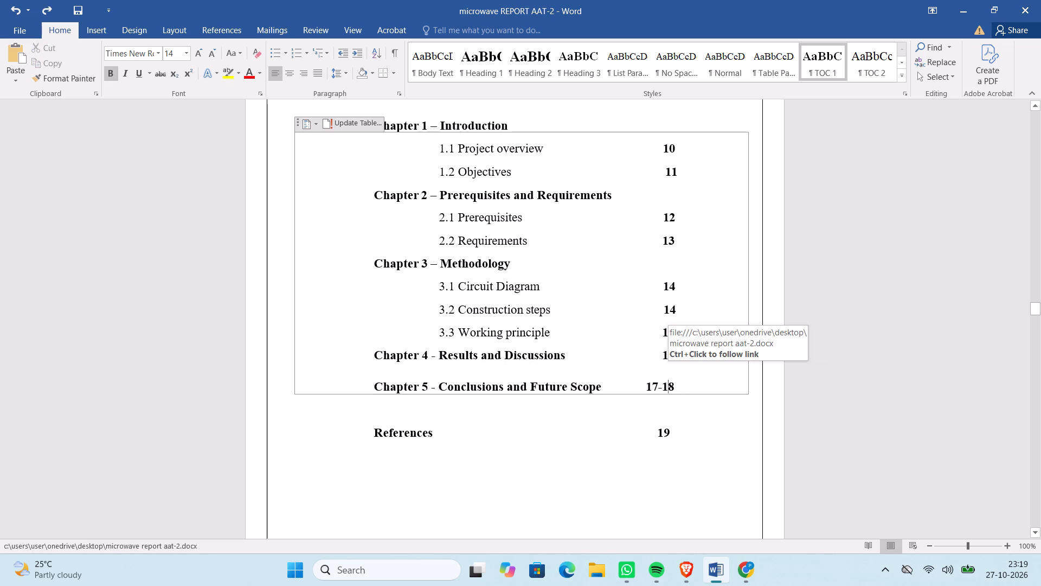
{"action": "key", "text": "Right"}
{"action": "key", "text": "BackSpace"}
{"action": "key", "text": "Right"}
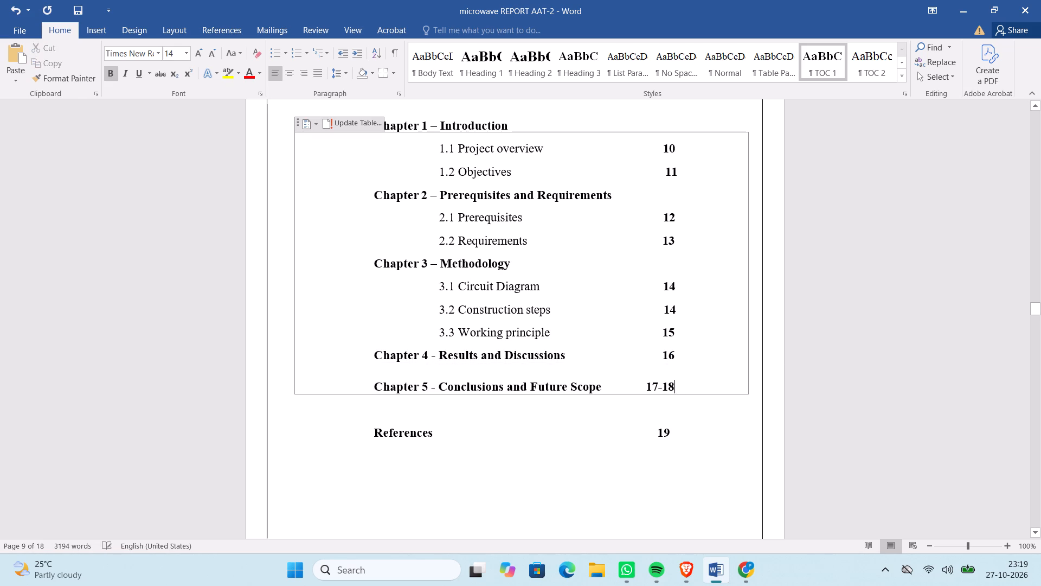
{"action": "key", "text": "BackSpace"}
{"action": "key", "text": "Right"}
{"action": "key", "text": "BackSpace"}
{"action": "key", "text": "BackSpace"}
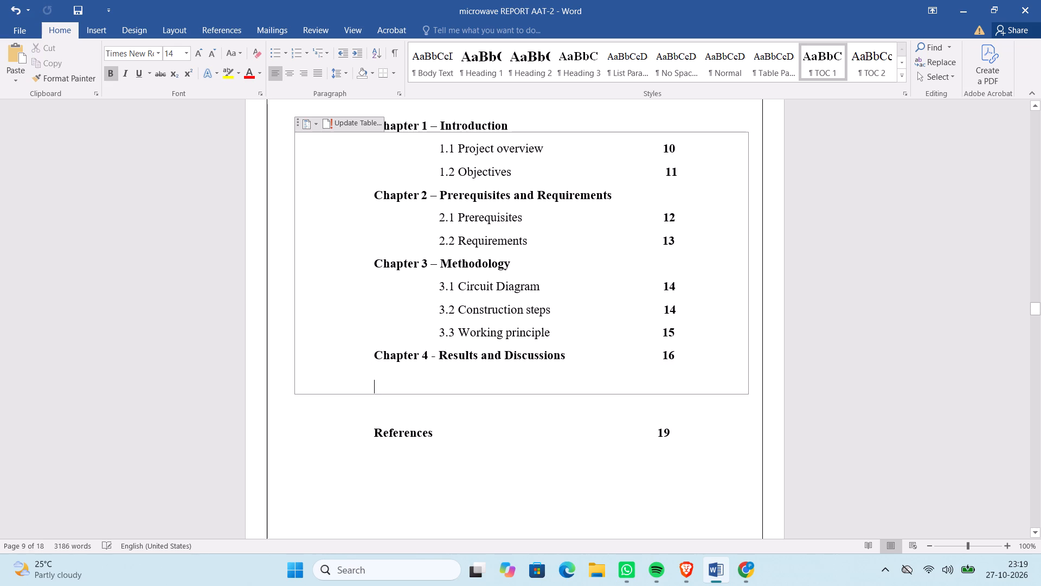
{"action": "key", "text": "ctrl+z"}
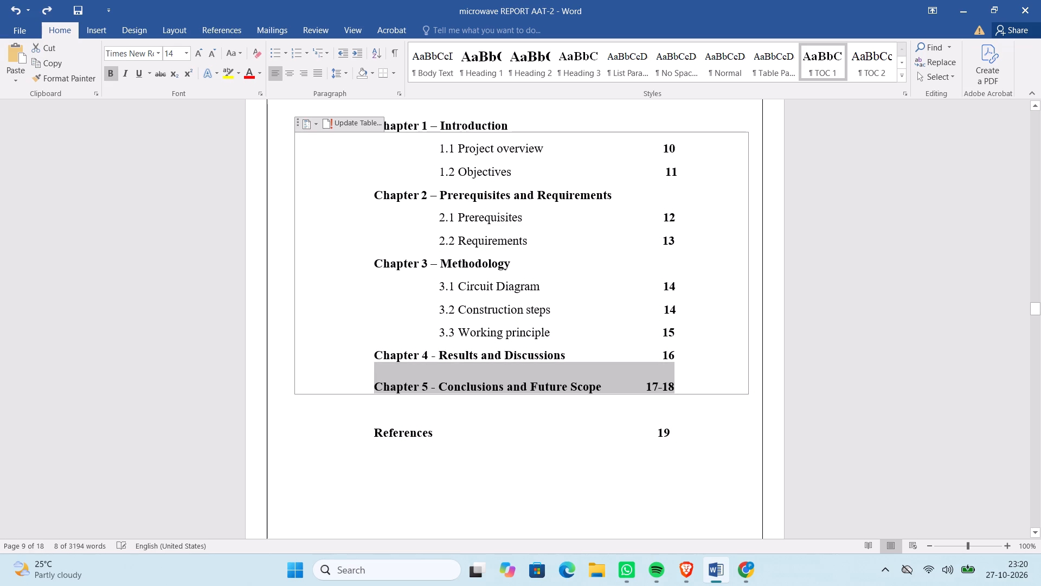
Replace the Chapter 5 contents entry with its copied title "Chapter 5 - Conclusions and Future Scope", spaced out to page number 17.
{"action": "left_click", "coordinate": [658, 410]}
{"action": "left_click", "coordinate": [605, 387]}
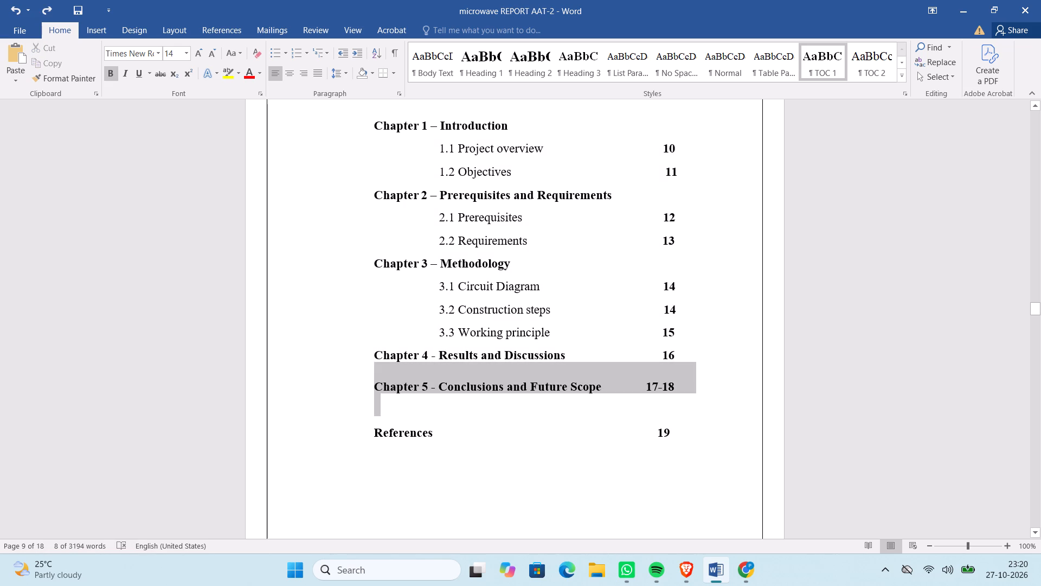
{"action": "key", "text": "ctrl+c"}
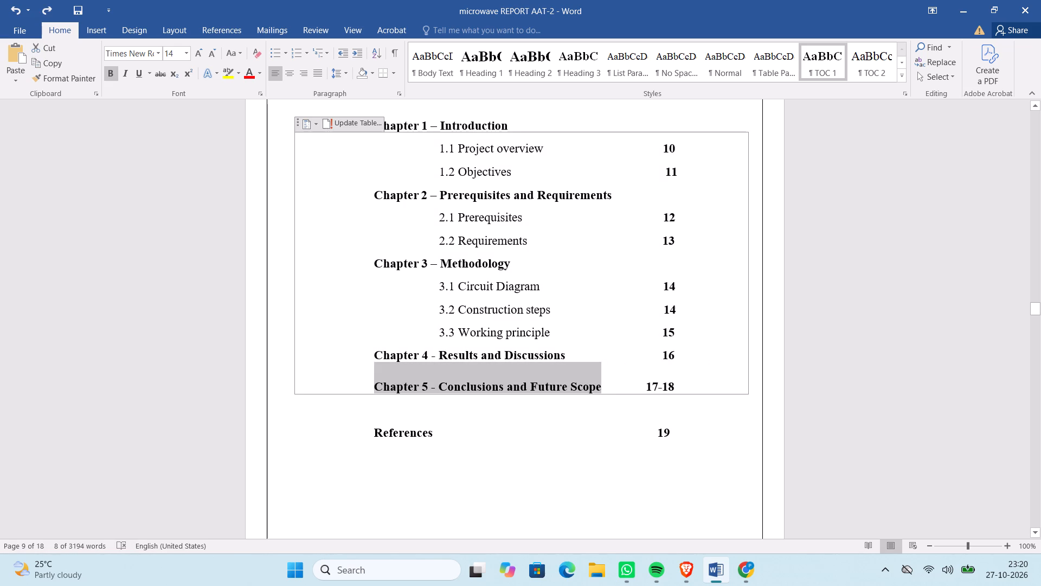
{"action": "left_click", "coordinate": [679, 383]}
{"action": "key", "text": "BackSpace"}
{"action": "key", "text": "BackSpace"}
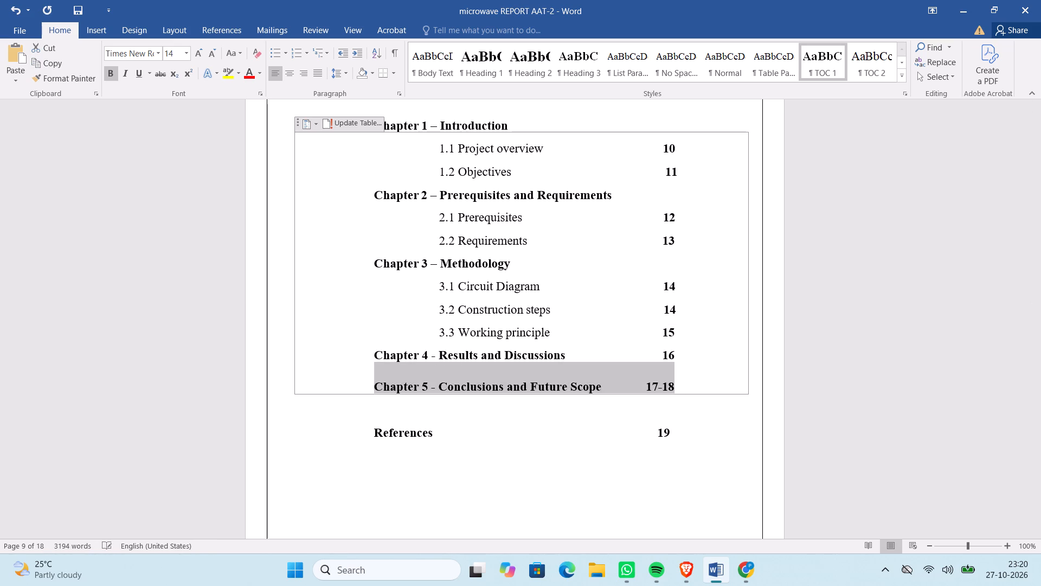
{"action": "key", "text": "BackSpace"}
{"action": "key", "text": "ctrl+v"}
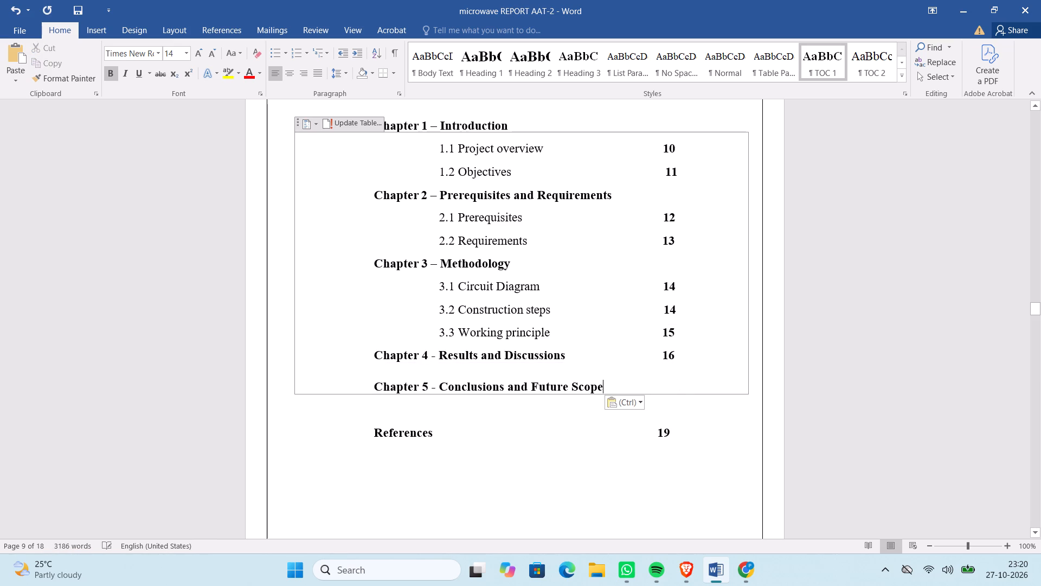
{"action": "key", "text": "space"}
{"action": "key", "text": "space"}
{"action": "key", "text": "space"}
{"action": "key", "text": "1"}
{"action": "key", "text": "7"}
{"action": "key", "text": "Left"}
{"action": "key", "text": "Left"}
{"action": "key", "text": "BackSpace"}
Set the References page number in the Table of Contents to 18 and shift it one space towards the page-number column.
{"action": "key", "text": "Down"}
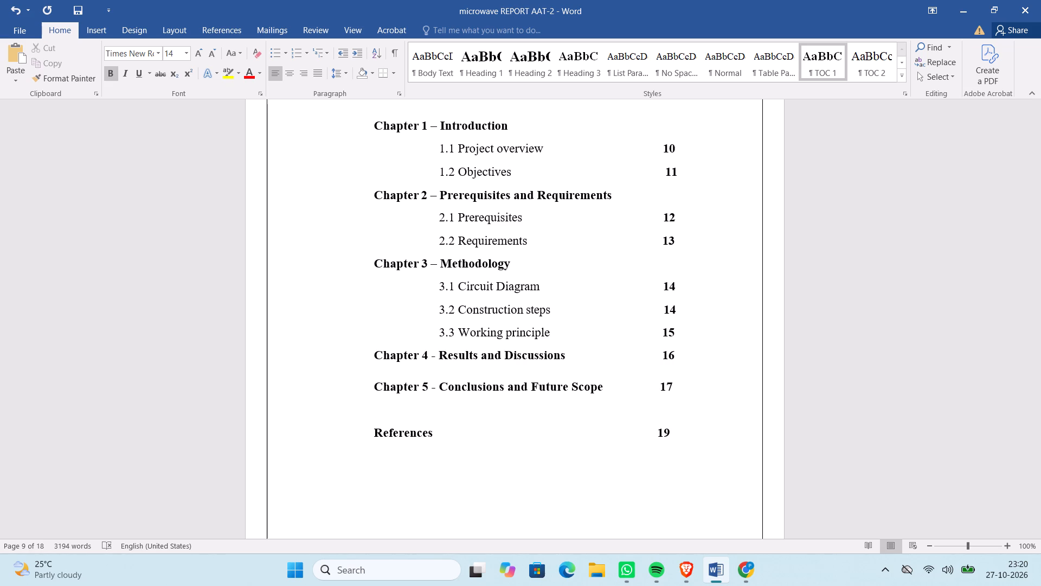
{"action": "key", "text": "Down"}
{"action": "key", "text": "Right"}
{"action": "key", "text": "Right"}
{"action": "key", "text": "BackSpace"}
{"action": "key", "text": "8"}
{"action": "left_click", "coordinate": [658, 429]}
{"action": "key", "text": "space"}
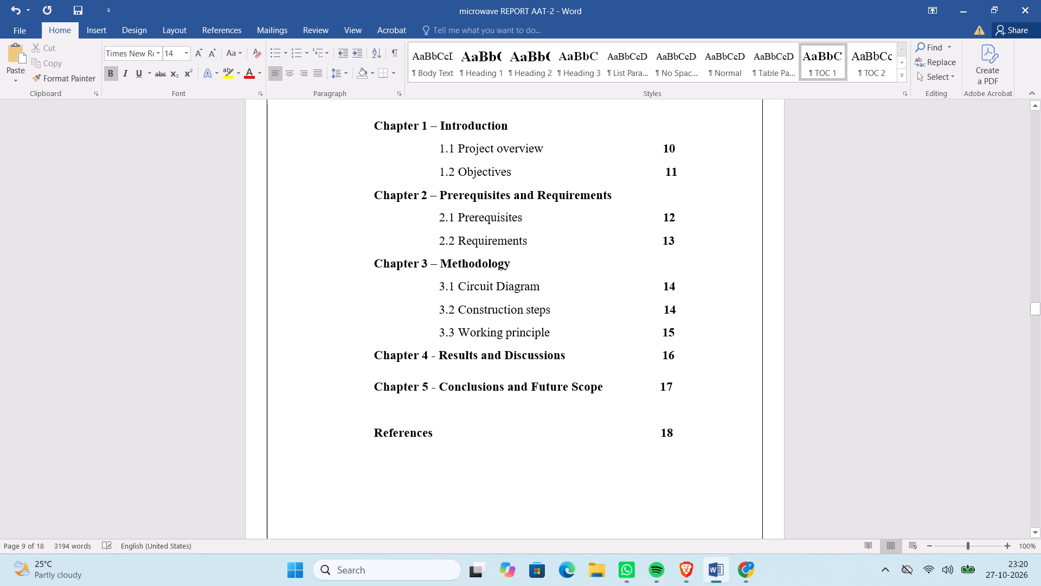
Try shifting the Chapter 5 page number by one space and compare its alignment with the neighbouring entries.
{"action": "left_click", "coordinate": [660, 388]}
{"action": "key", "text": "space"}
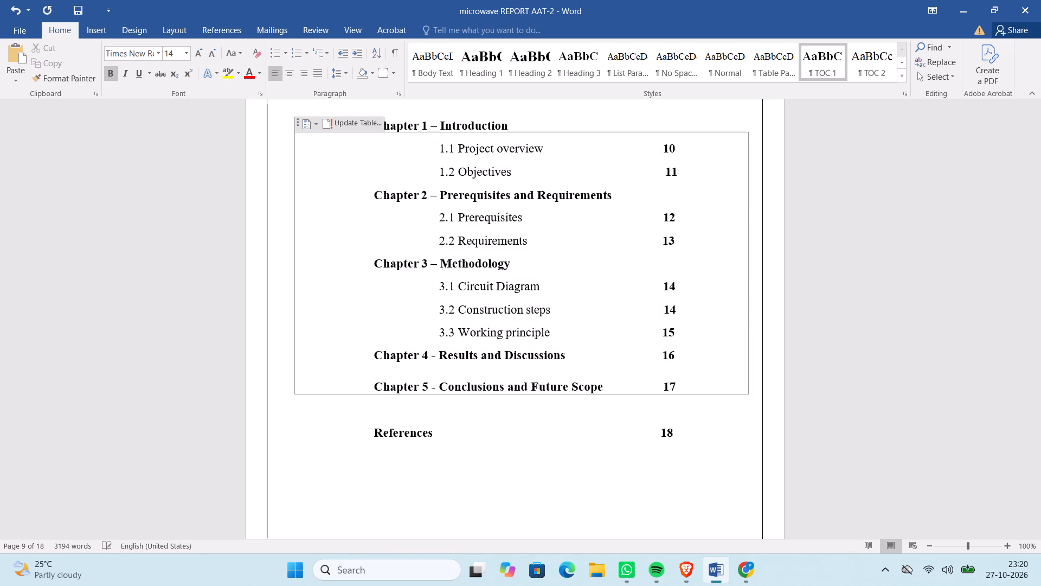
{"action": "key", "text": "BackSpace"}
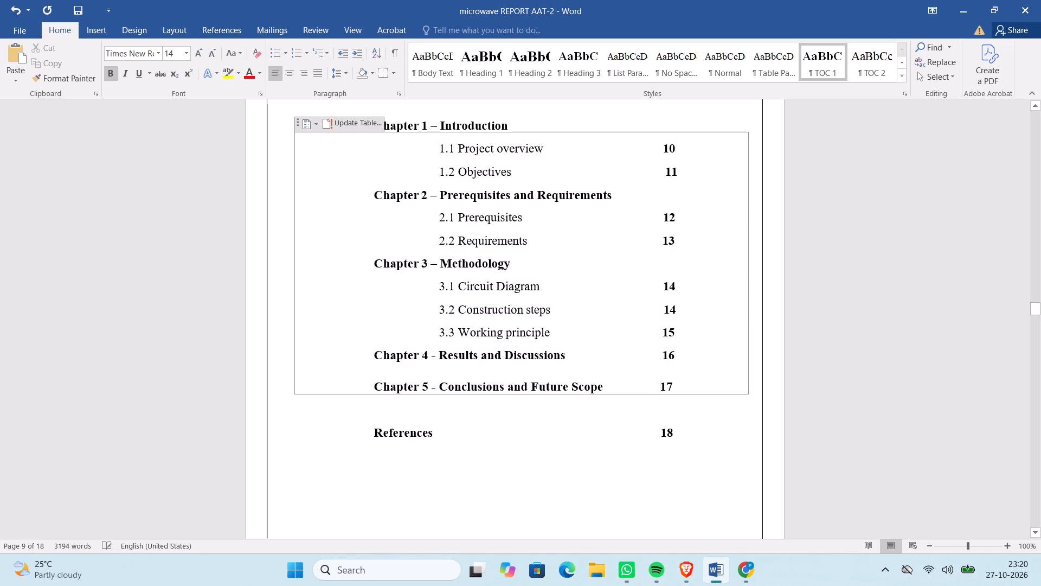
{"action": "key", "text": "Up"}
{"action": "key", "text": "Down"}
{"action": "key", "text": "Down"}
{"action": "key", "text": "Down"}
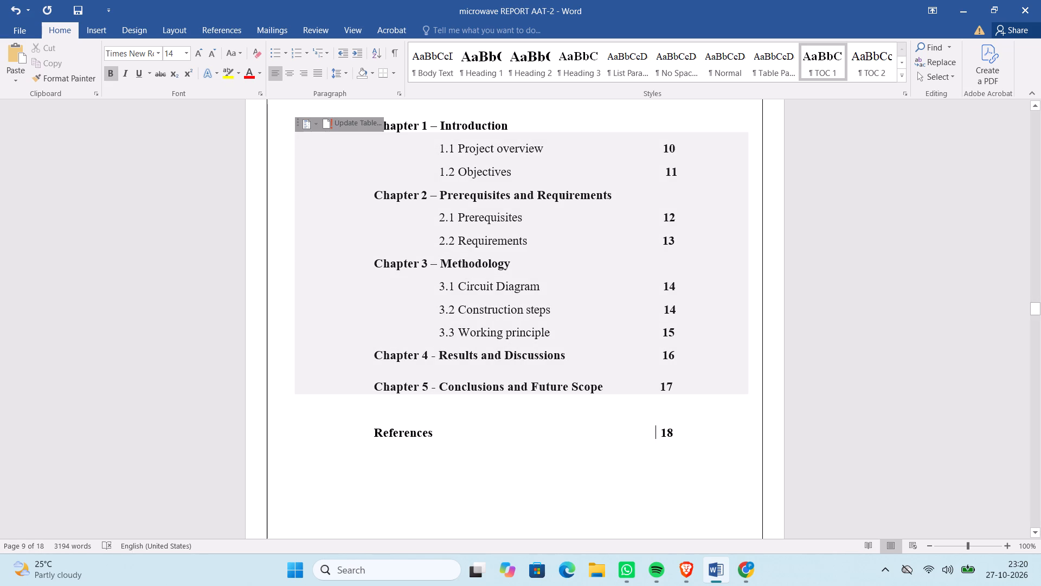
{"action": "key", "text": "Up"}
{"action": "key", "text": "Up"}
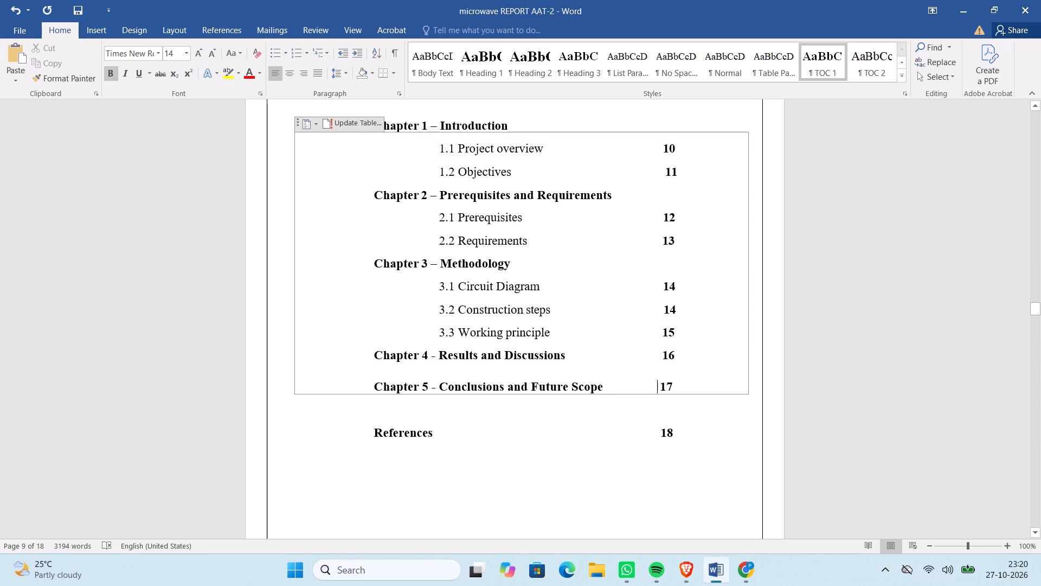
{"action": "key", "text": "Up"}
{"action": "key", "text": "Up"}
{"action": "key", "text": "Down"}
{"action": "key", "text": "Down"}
Set the page number of 3.2 Construction steps to 14-15 and remove the extra spacing before it to align it.
{"action": "left_click", "coordinate": [1037, 312]}
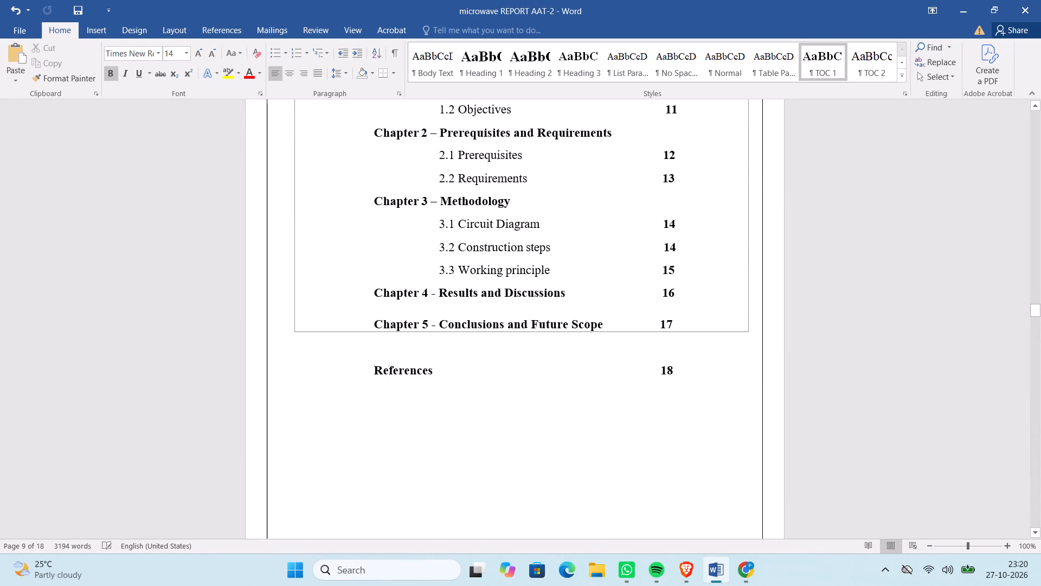
{"action": "left_click", "coordinate": [679, 247]}
{"action": "type", "text": "-15"}
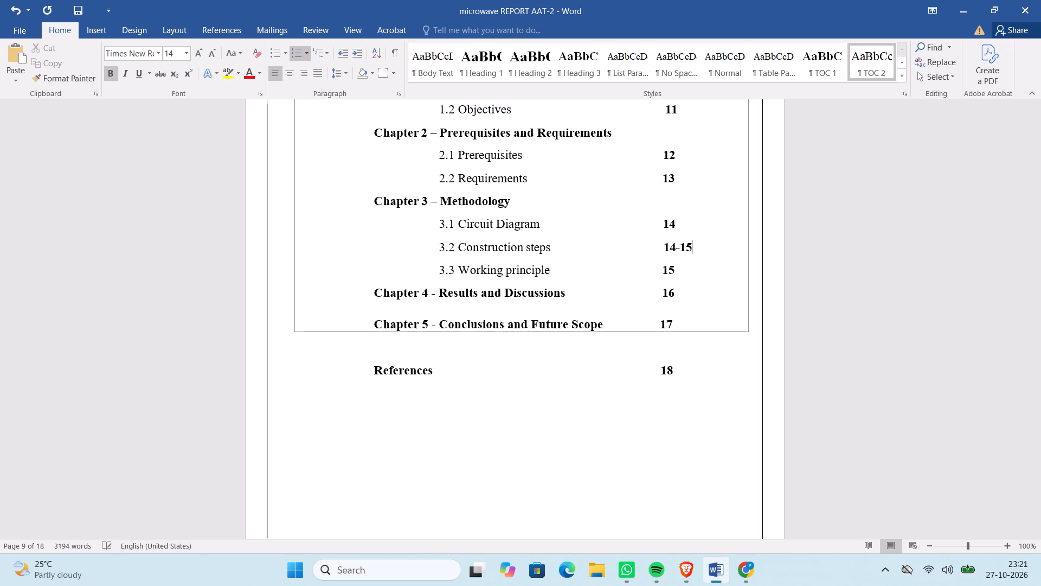
{"action": "key", "text": "Left"}
{"action": "key", "text": "Right"}
{"action": "key", "text": "Right"}
{"action": "key", "text": "Left"}
{"action": "key", "text": "Left"}
{"action": "key", "text": "Left"}
{"action": "key", "text": "Left"}
{"action": "key", "text": "Left"}
{"action": "key", "text": "Left"}
{"action": "key", "text": "BackSpace"}
{"action": "key", "text": "BackSpace"}
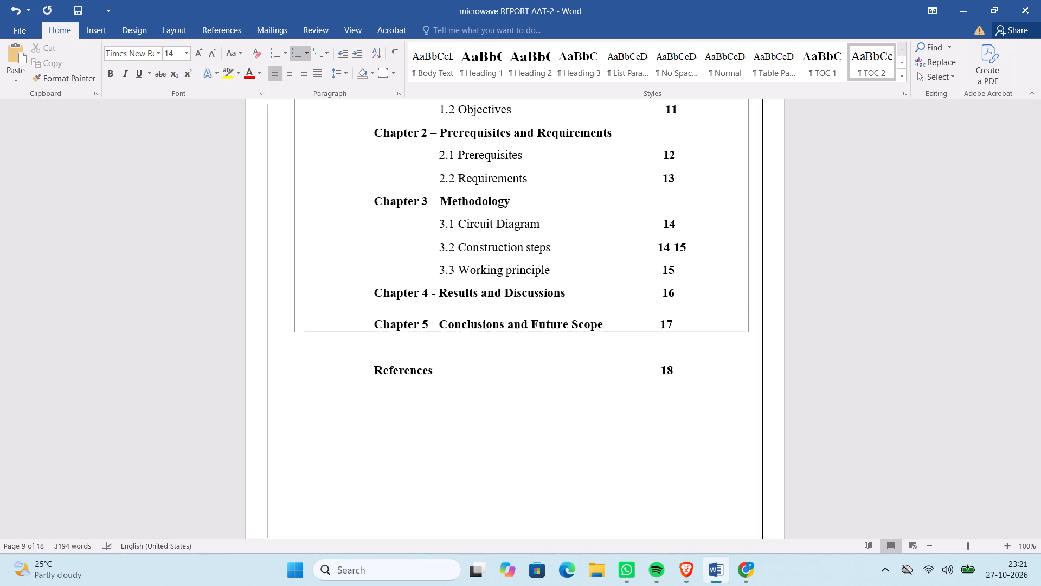
{"action": "key", "text": "BackSpace"}
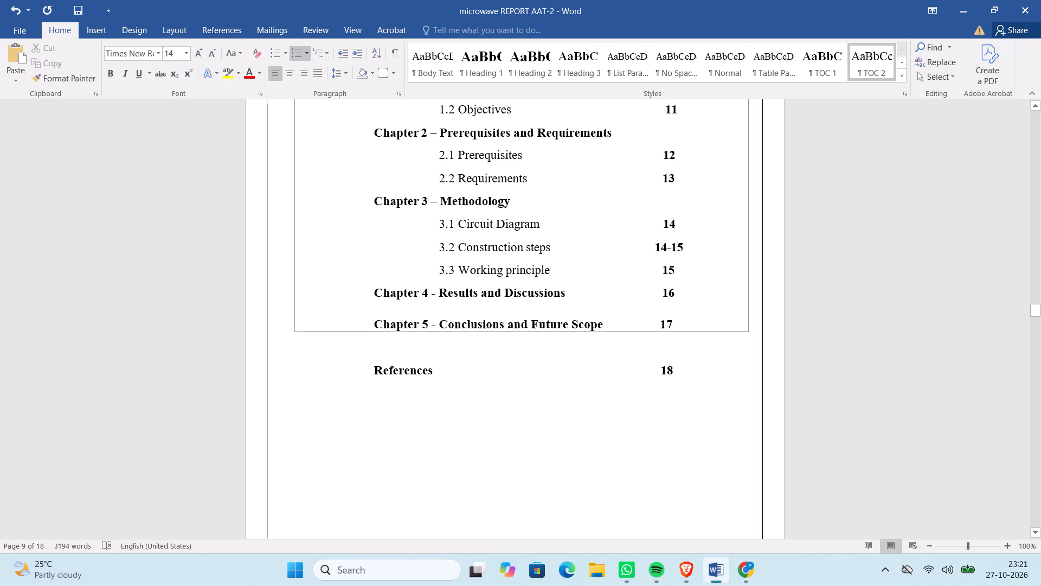
Save the report with the corrected Table of Contents.
{"action": "scroll", "coordinate": [705, 290], "scroll_direction": "down", "scroll_amount": 1}
{"action": "left_click", "coordinate": [677, 370]}
{"action": "scroll", "coordinate": [675, 448], "scroll_direction": "down", "scroll_amount": 6}
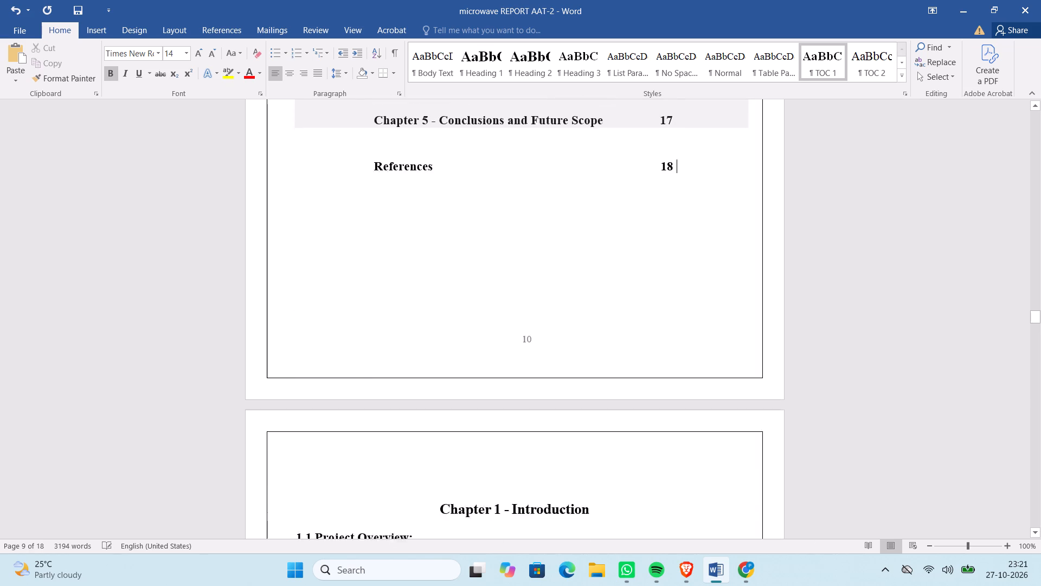
{"action": "scroll", "coordinate": [667, 437], "scroll_direction": "up", "scroll_amount": 20}
{"action": "scroll", "coordinate": [667, 437], "scroll_direction": "up", "scroll_amount": 9}
{"action": "scroll", "coordinate": [649, 396], "scroll_direction": "up", "scroll_amount": 20}
{"action": "scroll", "coordinate": [649, 396], "scroll_direction": "up", "scroll_amount": 20}
{"action": "scroll", "coordinate": [649, 396], "scroll_direction": "up", "scroll_amount": 12}
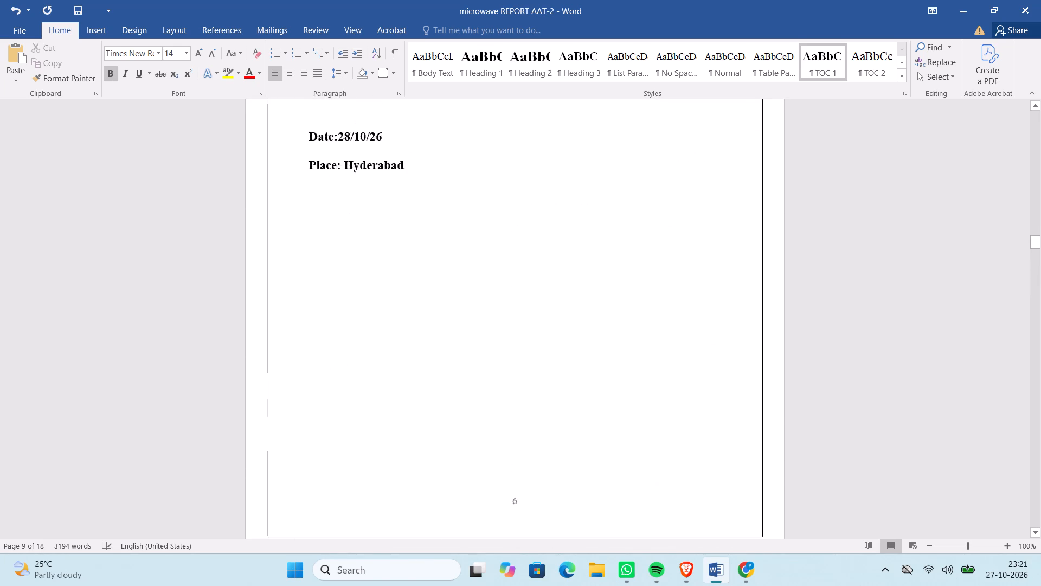
{"action": "scroll", "coordinate": [669, 378], "scroll_direction": "up", "scroll_amount": 1}
{"action": "left_click_drag", "start_coordinate": [1038, 237], "coordinate": [1027, 167]}
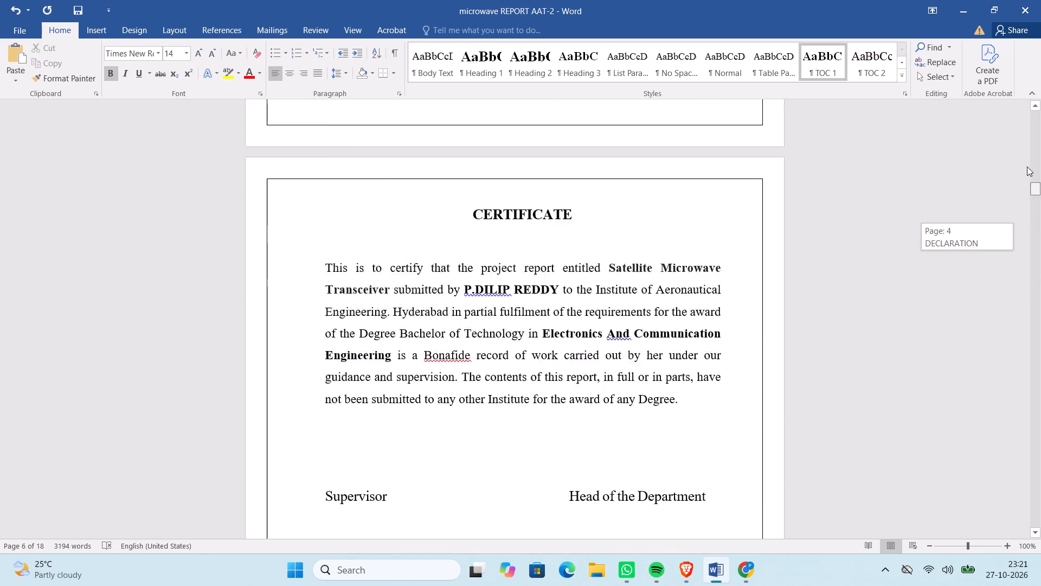
{"action": "left_click_drag", "start_coordinate": [1027, 167], "coordinate": [1021, 116]}
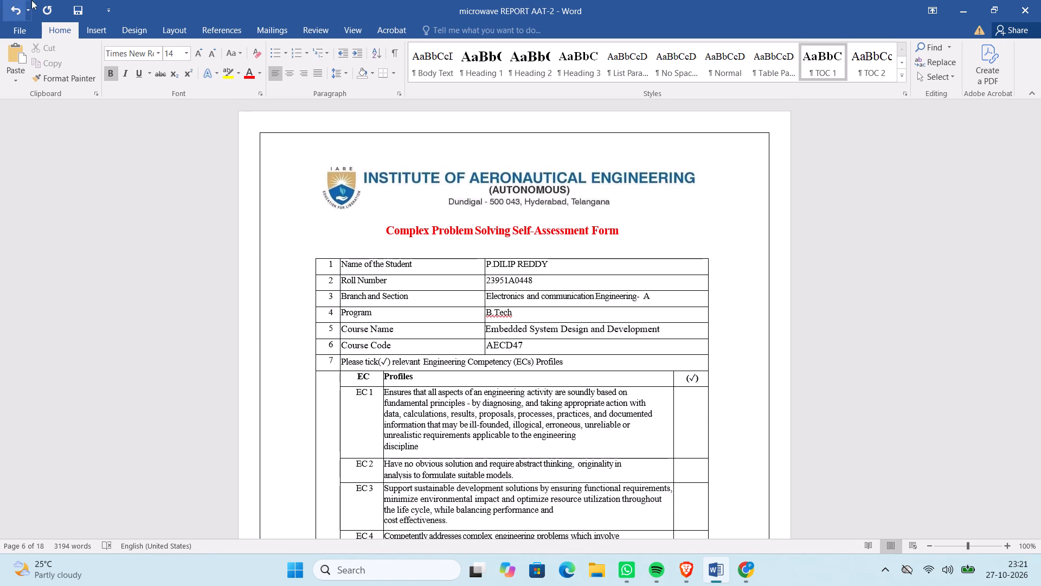
{"action": "double_click", "coordinate": [76, 5]}
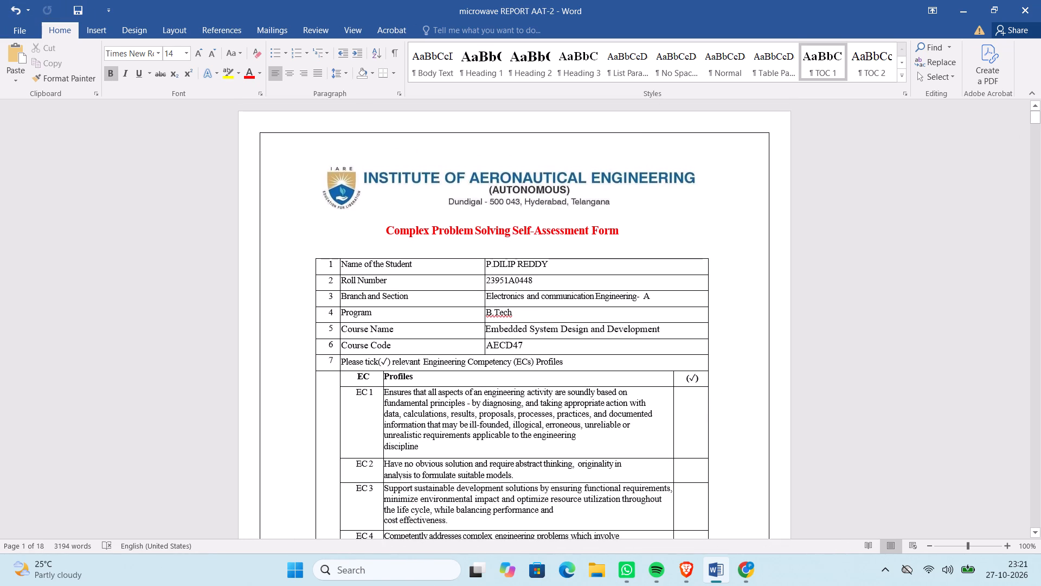
Review the front pages of the report from the Self-Assessment Form through the Title Page, Declaration, Certificate and Approval Sheet.
{"action": "scroll", "coordinate": [826, 289], "scroll_direction": "down", "scroll_amount": 3}
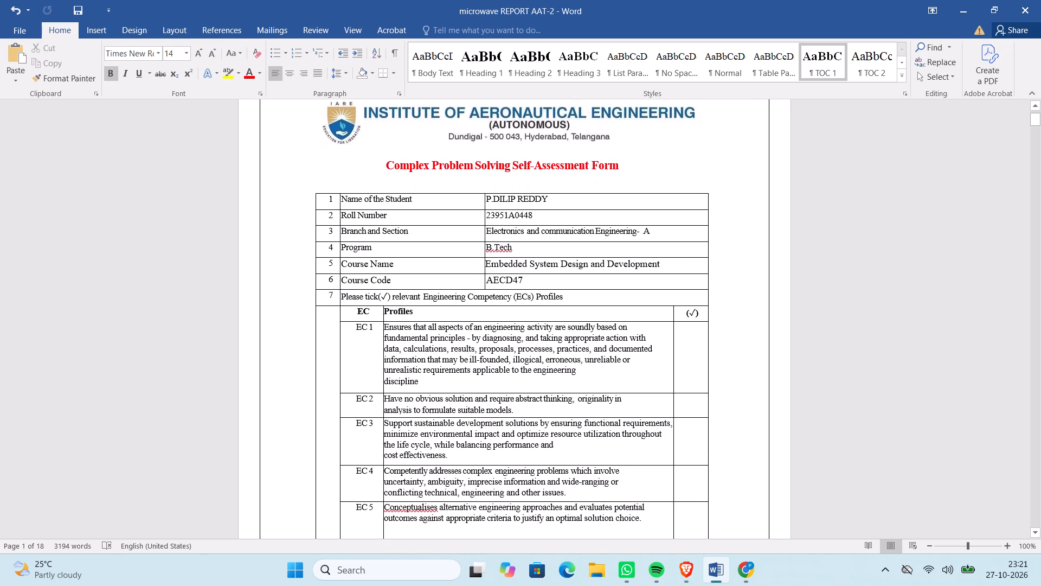
{"action": "scroll", "coordinate": [819, 283], "scroll_direction": "down", "scroll_amount": 19}
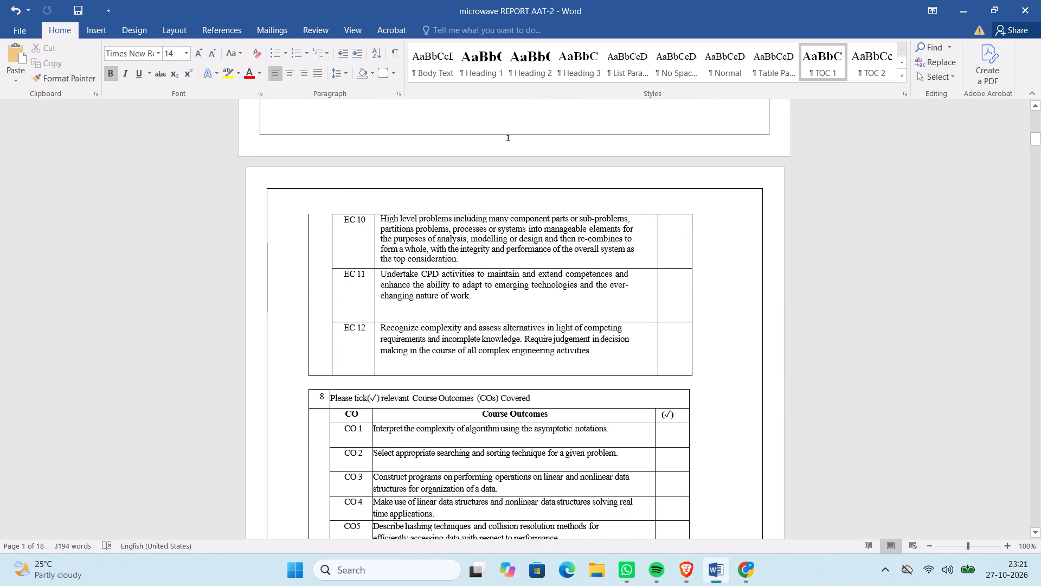
{"action": "scroll", "coordinate": [811, 271], "scroll_direction": "down", "scroll_amount": 7}
{"action": "scroll", "coordinate": [802, 273], "scroll_direction": "down", "scroll_amount": 20}
{"action": "scroll", "coordinate": [798, 271], "scroll_direction": "down", "scroll_amount": 7}
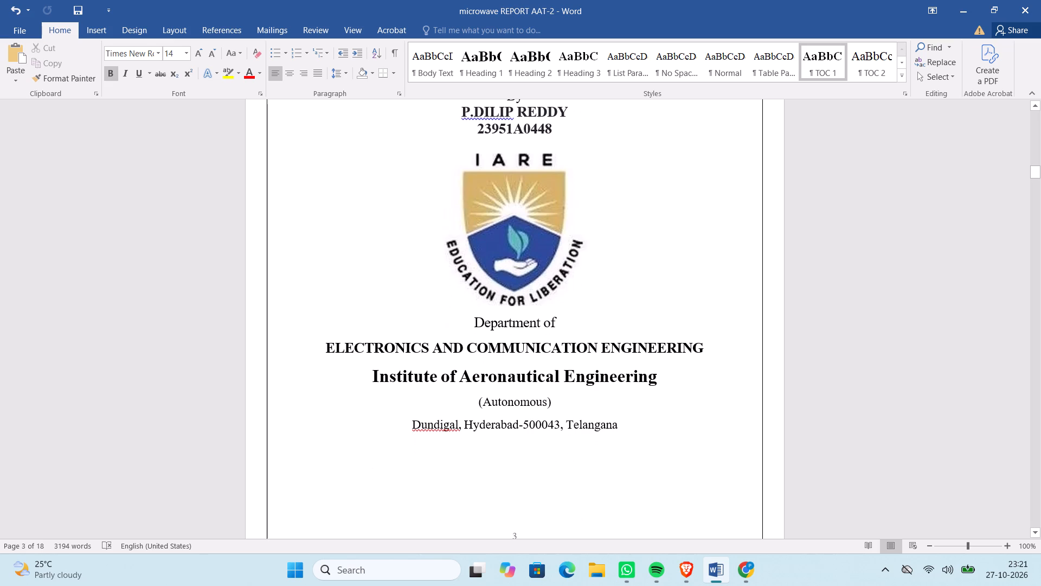
{"action": "scroll", "coordinate": [806, 270], "scroll_direction": "down", "scroll_amount": 12}
{"action": "scroll", "coordinate": [1040, 306], "scroll_direction": "down", "scroll_amount": 6}
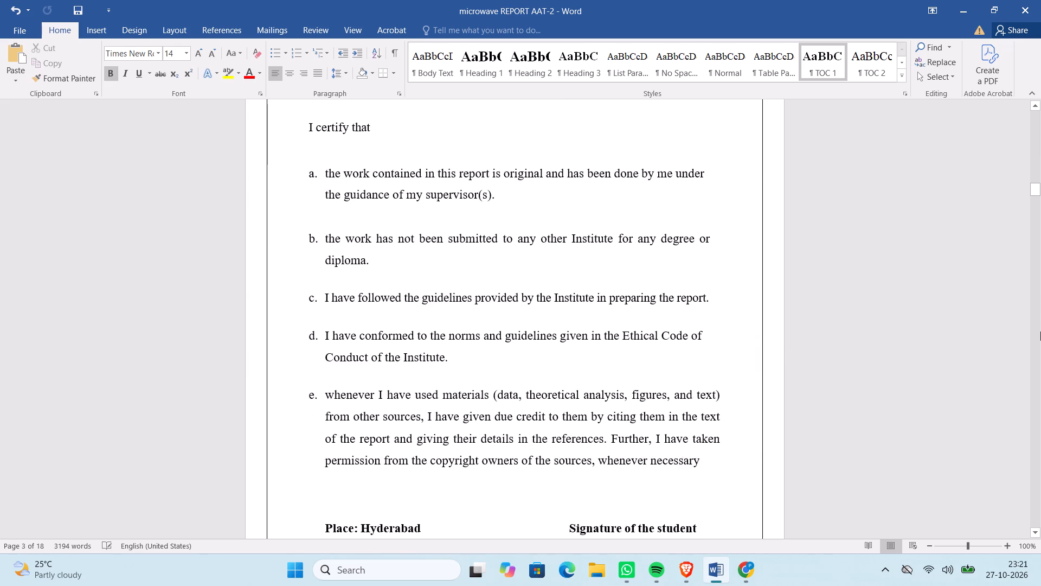
{"action": "scroll", "coordinate": [1040, 351], "scroll_direction": "down", "scroll_amount": 8}
{"action": "scroll", "coordinate": [1036, 394], "scroll_direction": "down", "scroll_amount": 9}
{"action": "scroll", "coordinate": [973, 503], "scroll_direction": "down", "scroll_amount": 8}
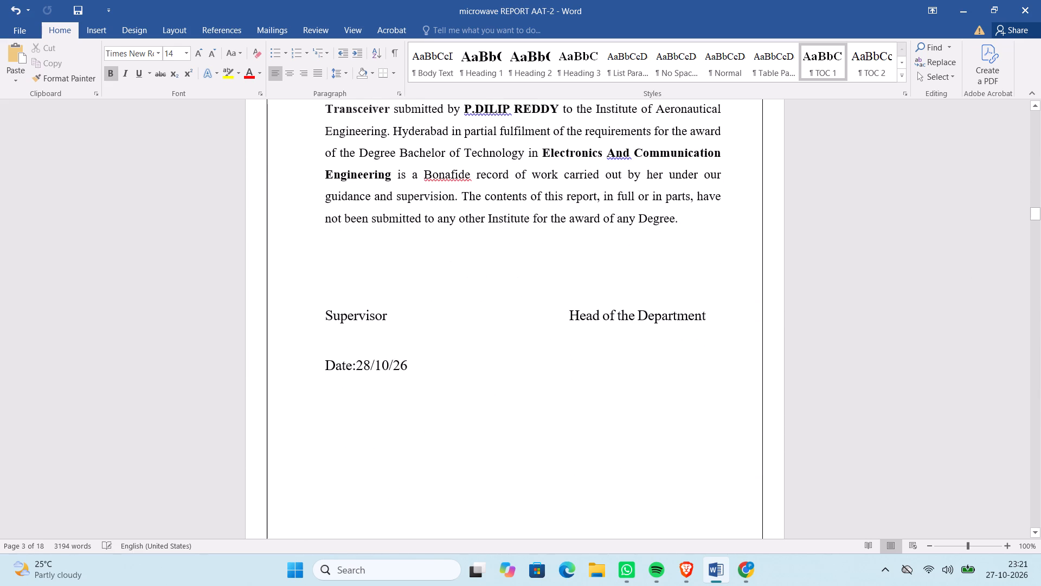
{"action": "scroll", "coordinate": [970, 505], "scroll_direction": "down", "scroll_amount": 20}
{"action": "scroll", "coordinate": [970, 505], "scroll_direction": "down", "scroll_amount": 10}
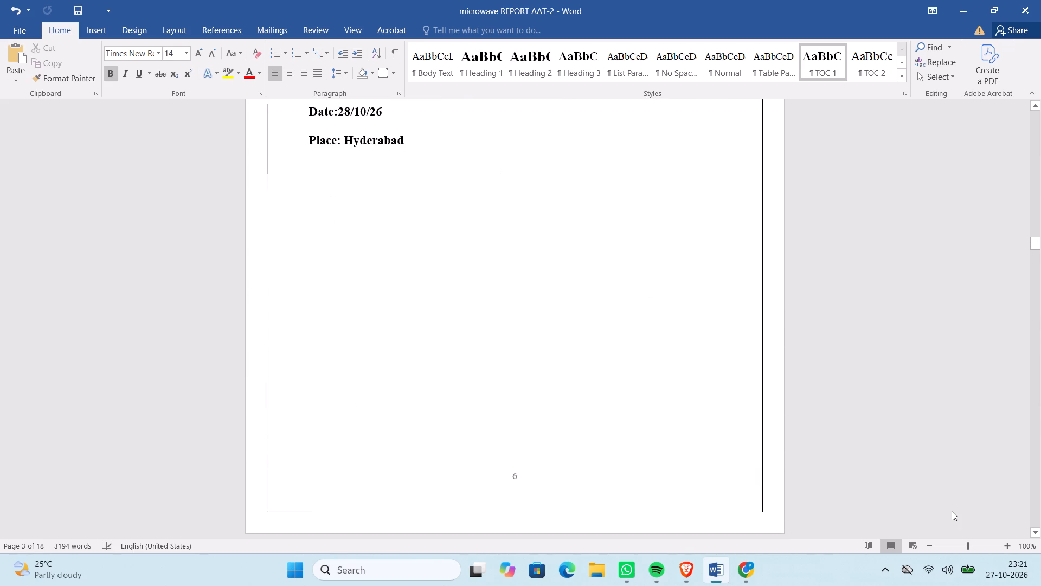
Review the Acknowledgement, Abstract and Table of Contents pages, including a zoomed-out view showing them side by side.
{"action": "scroll", "coordinate": [952, 511], "scroll_direction": "down", "scroll_amount": 1, "text": "ctrl"}
{"action": "scroll", "coordinate": [994, 477], "scroll_direction": "down", "scroll_amount": 1}
{"action": "scroll", "coordinate": [742, 443], "scroll_direction": "down", "scroll_amount": 3, "text": "ctrl"}
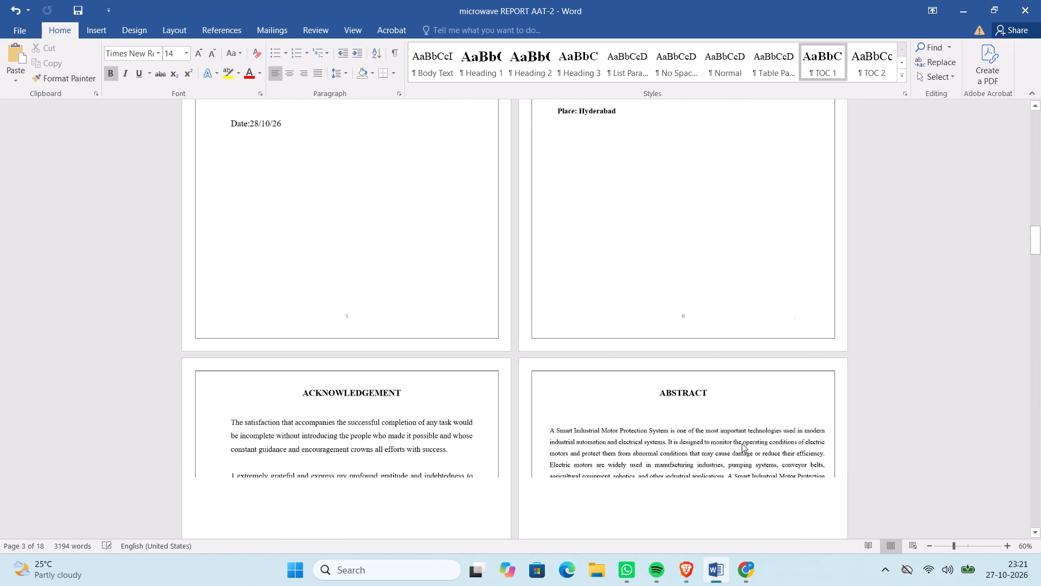
{"action": "scroll", "coordinate": [741, 443], "scroll_direction": "down", "scroll_amount": 7}
{"action": "scroll", "coordinate": [791, 453], "scroll_direction": "down", "scroll_amount": 4}
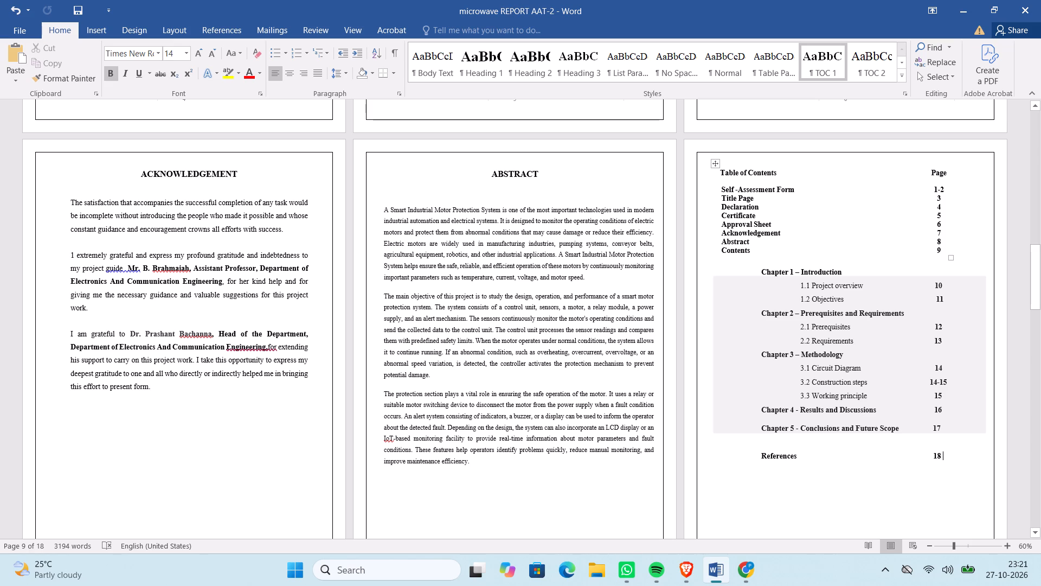
{"action": "scroll", "coordinate": [798, 398], "scroll_direction": "up", "scroll_amount": 6}
{"action": "scroll", "coordinate": [793, 397], "scroll_direction": "down", "scroll_amount": 3}
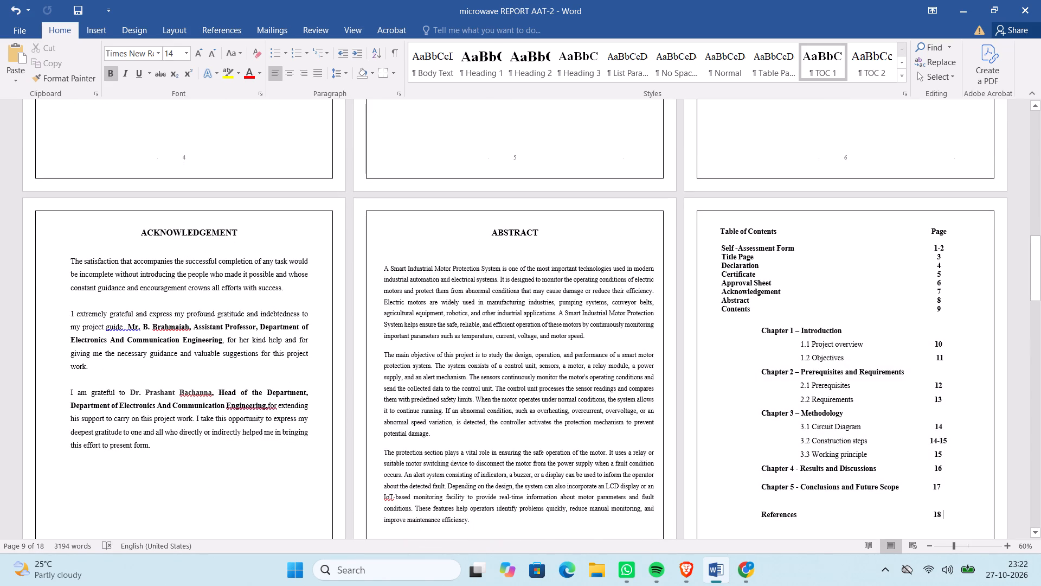
{"action": "scroll", "coordinate": [436, 372], "scroll_direction": "up", "scroll_amount": 4, "text": "ctrl"}
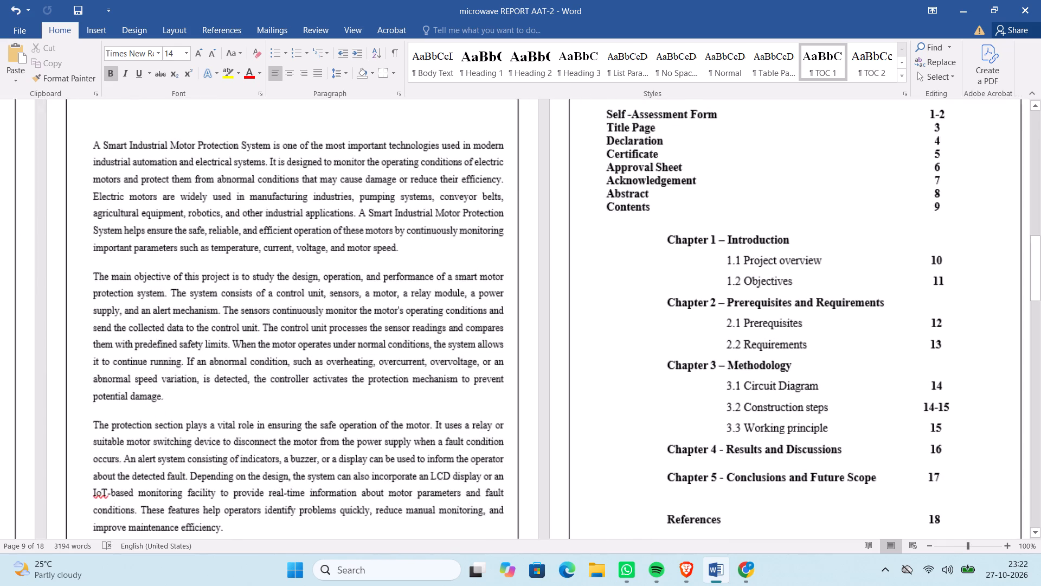
{"action": "scroll", "coordinate": [436, 372], "scroll_direction": "up", "scroll_amount": 9}
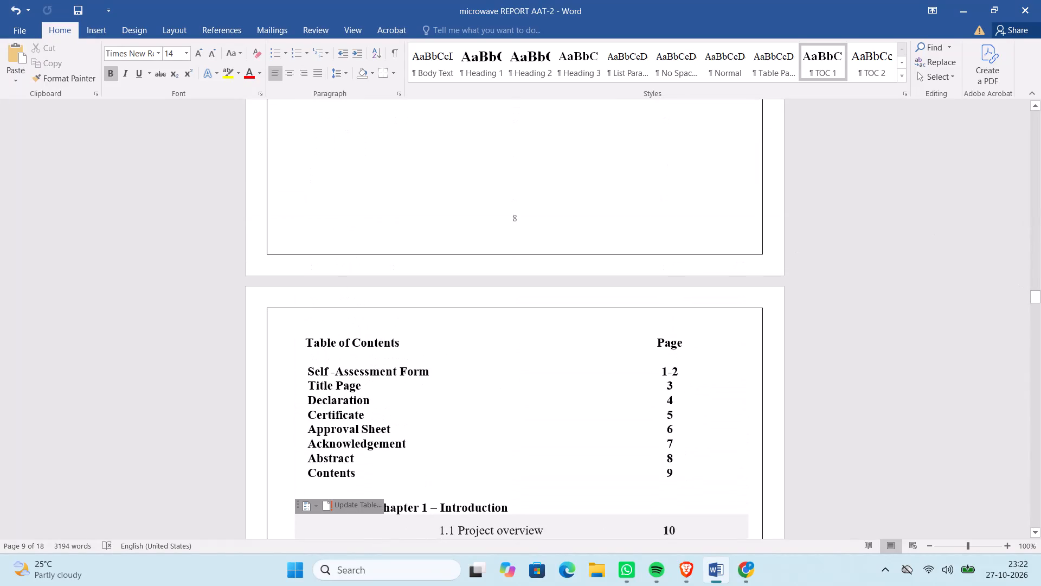
Check the footer page numbers from the first page to the start of Chapter 1 against the Table of Contents entries.
{"action": "left_click_drag", "start_coordinate": [1033, 299], "coordinate": [1028, 123]}
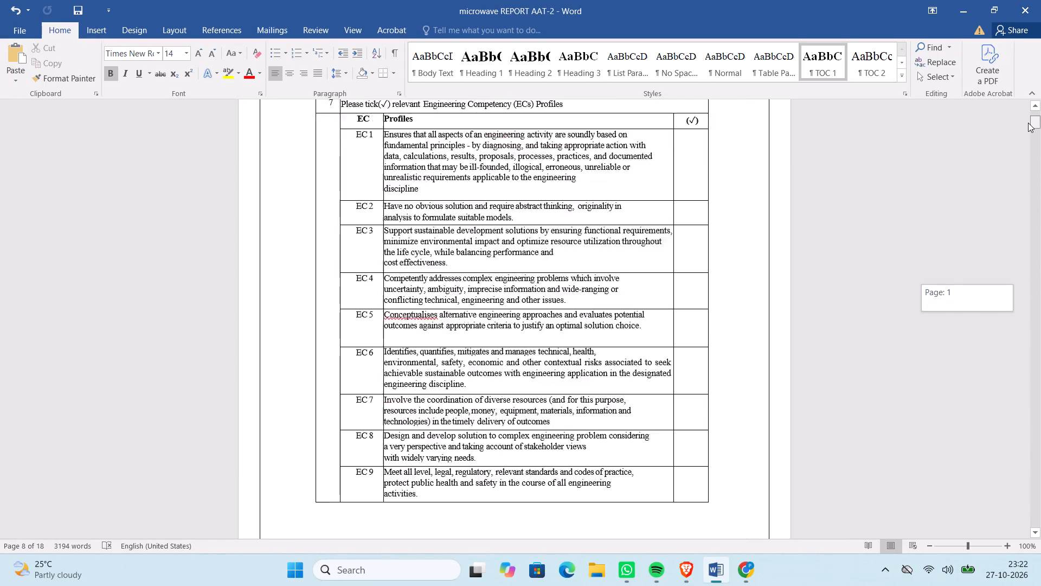
{"action": "left_click_drag", "start_coordinate": [1028, 123], "coordinate": [1027, 120]}
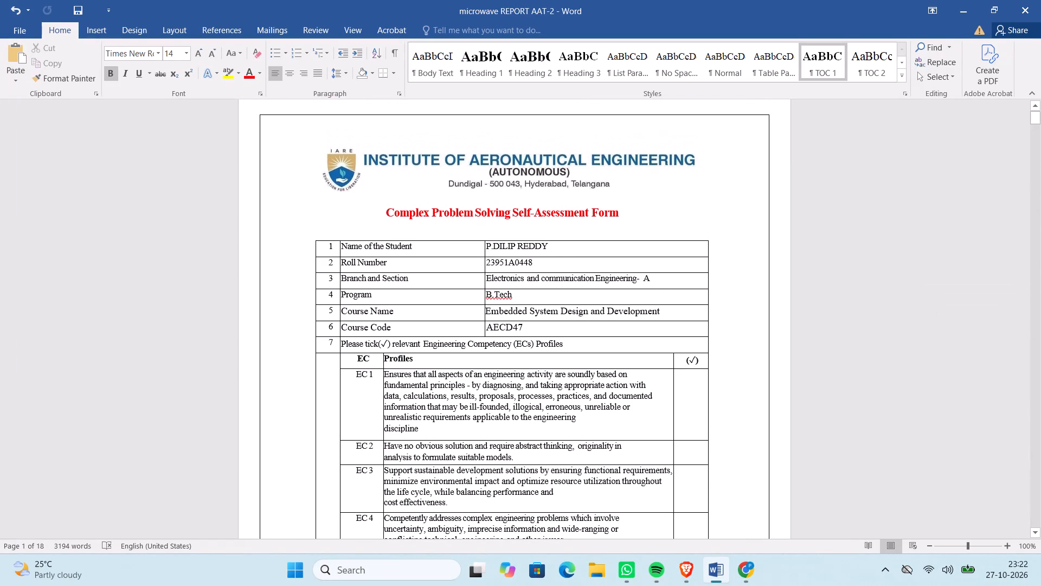
{"action": "left_click_drag", "start_coordinate": [1036, 123], "coordinate": [1036, 167]}
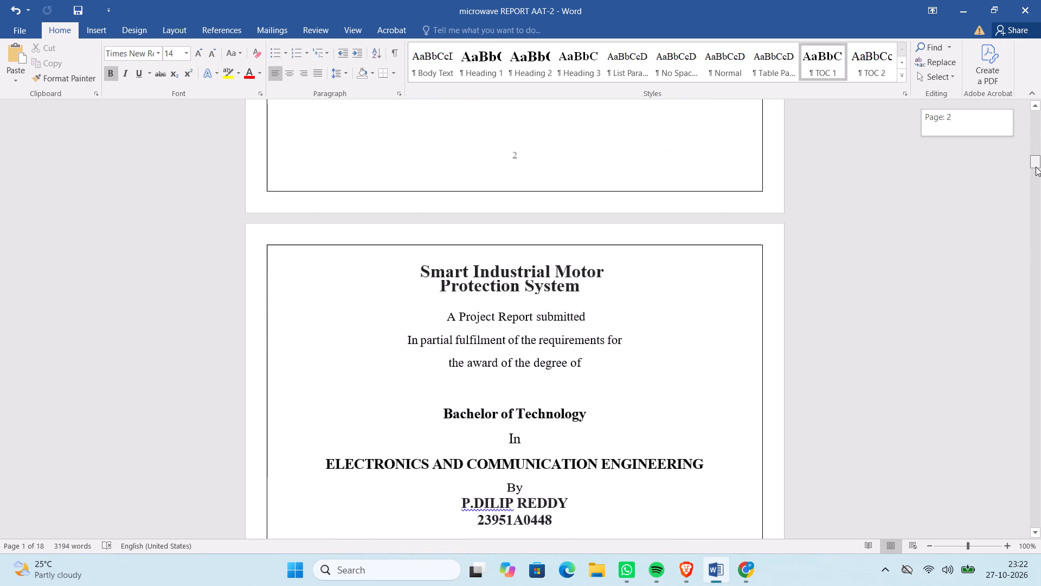
{"action": "left_click_drag", "start_coordinate": [1036, 167], "coordinate": [1037, 152]}
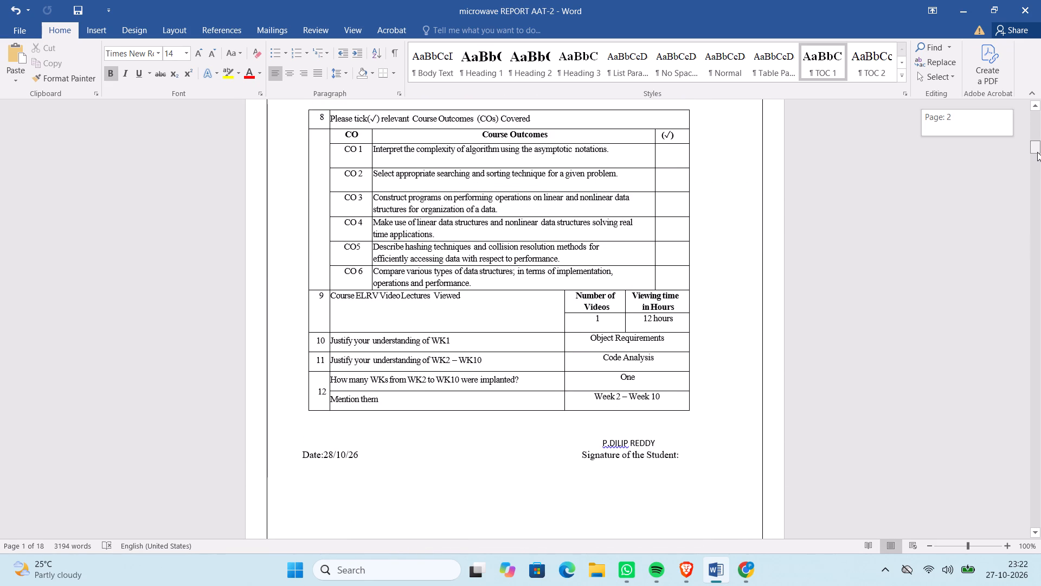
{"action": "left_click_drag", "start_coordinate": [1037, 152], "coordinate": [1038, 168]}
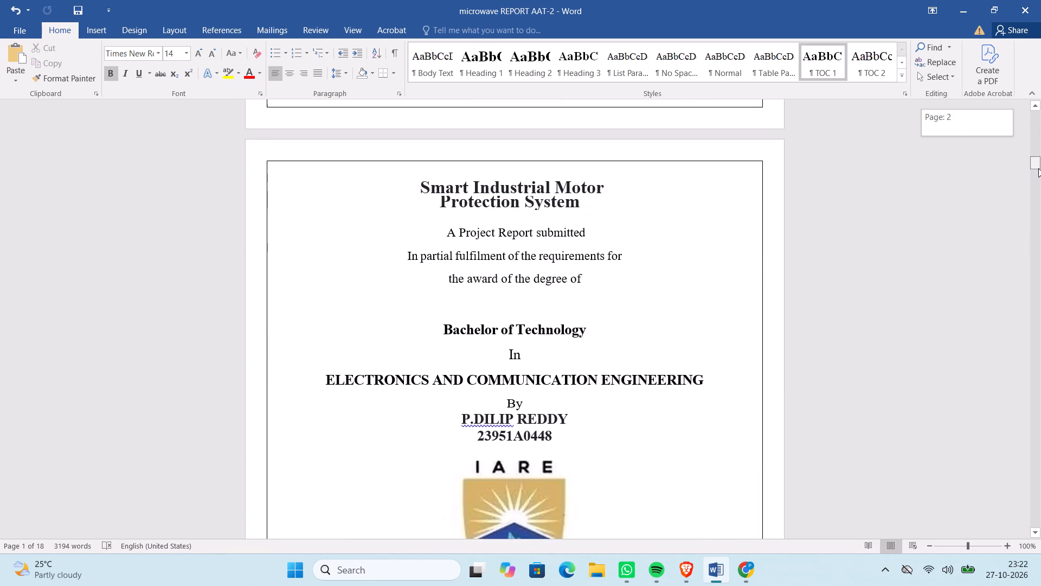
{"action": "left_click_drag", "start_coordinate": [1038, 168], "coordinate": [1040, 186]}
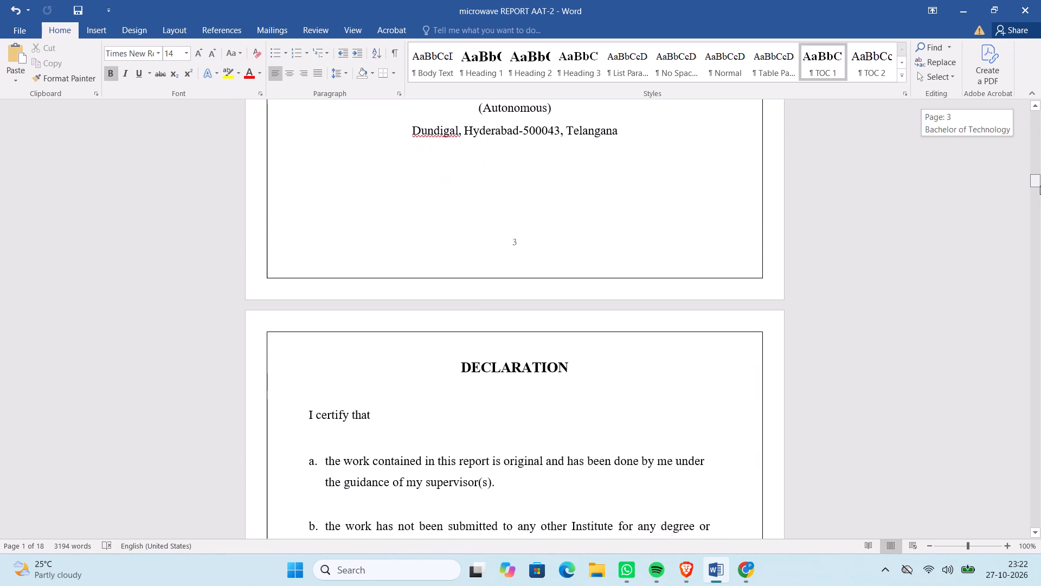
{"action": "left_click_drag", "start_coordinate": [1040, 186], "coordinate": [1040, 205]}
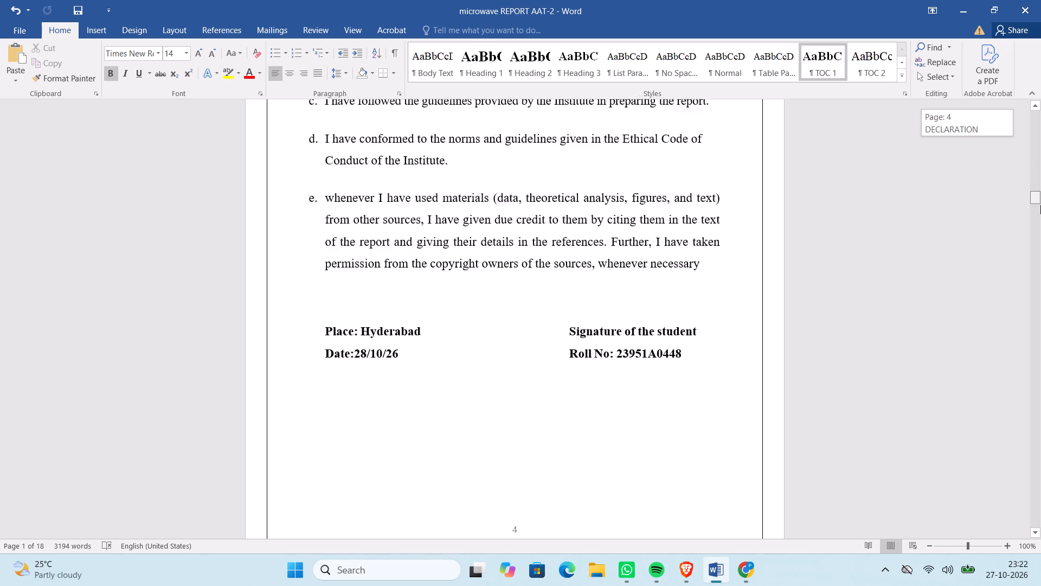
{"action": "left_click_drag", "start_coordinate": [1040, 205], "coordinate": [1040, 212]}
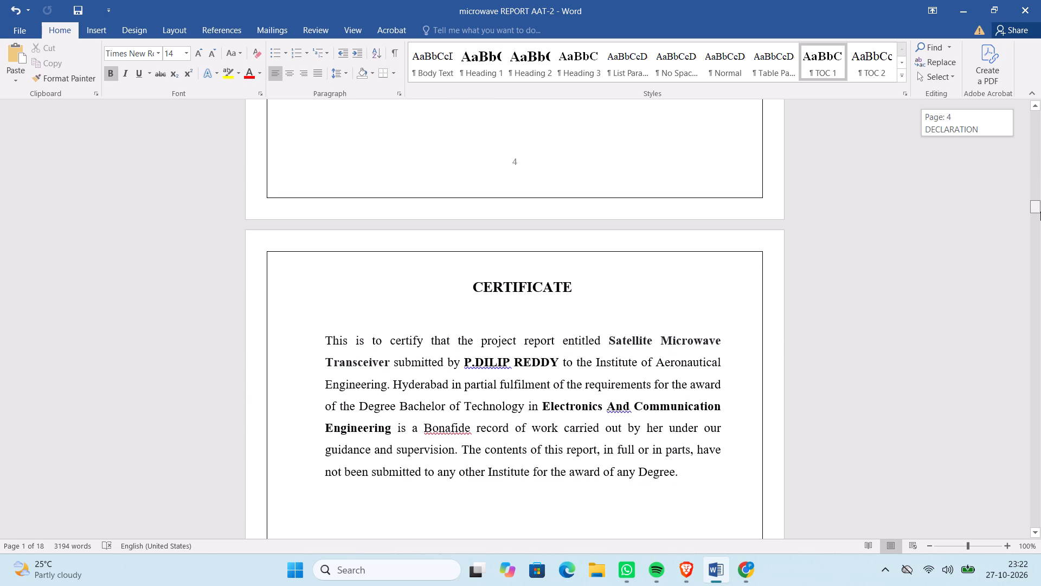
{"action": "left_click_drag", "start_coordinate": [1040, 212], "coordinate": [1040, 247]}
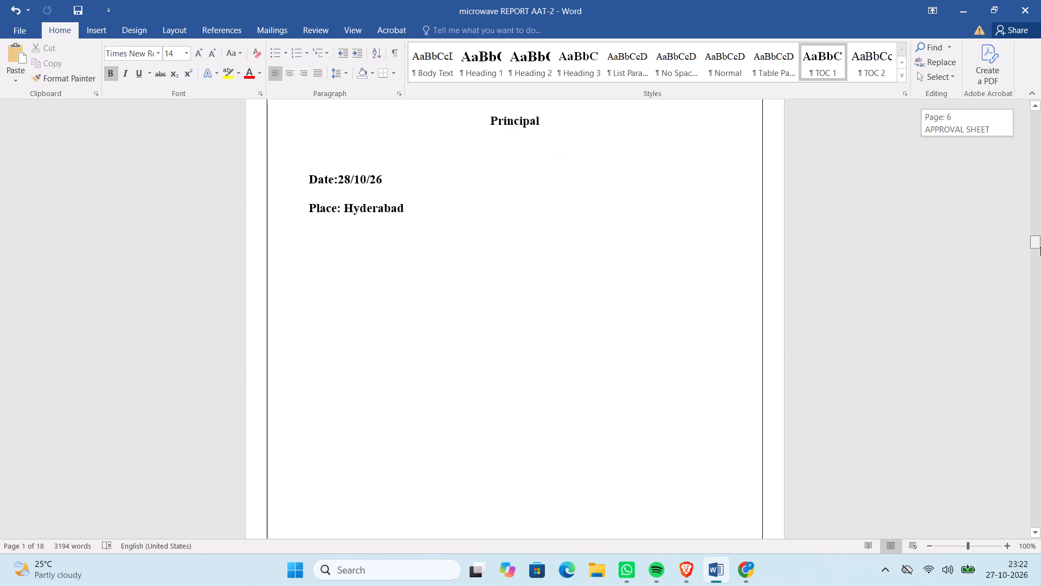
{"action": "left_click_drag", "start_coordinate": [1040, 247], "coordinate": [1040, 254]}
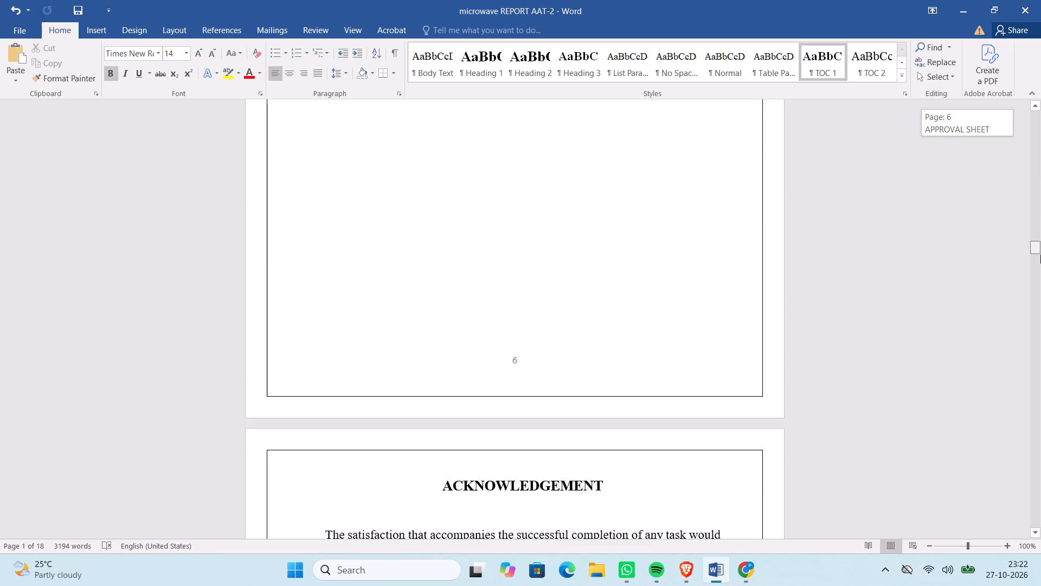
{"action": "left_click_drag", "start_coordinate": [1040, 254], "coordinate": [1040, 275]}
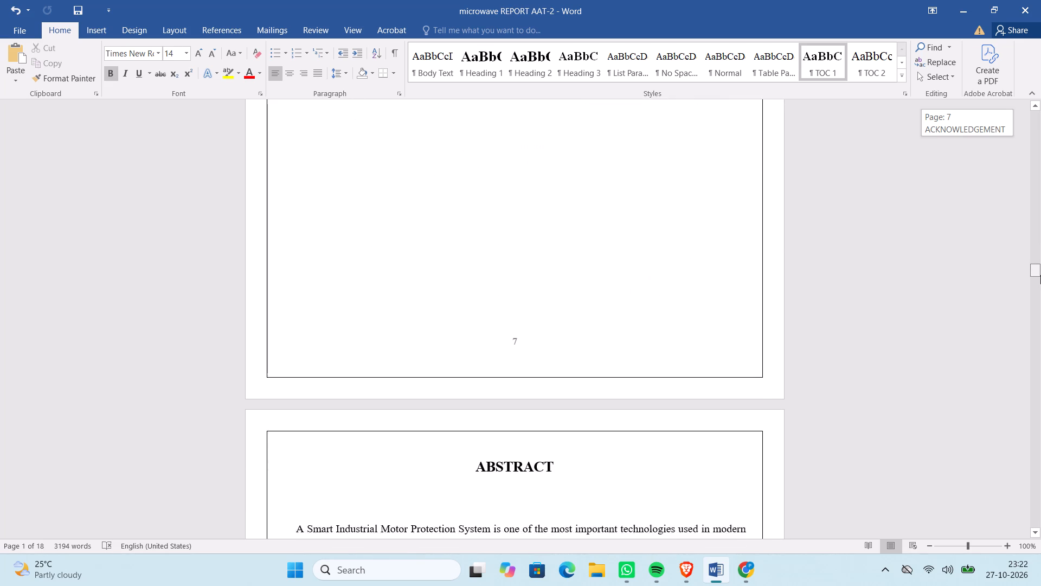
{"action": "left_click_drag", "start_coordinate": [1040, 275], "coordinate": [1040, 301]}
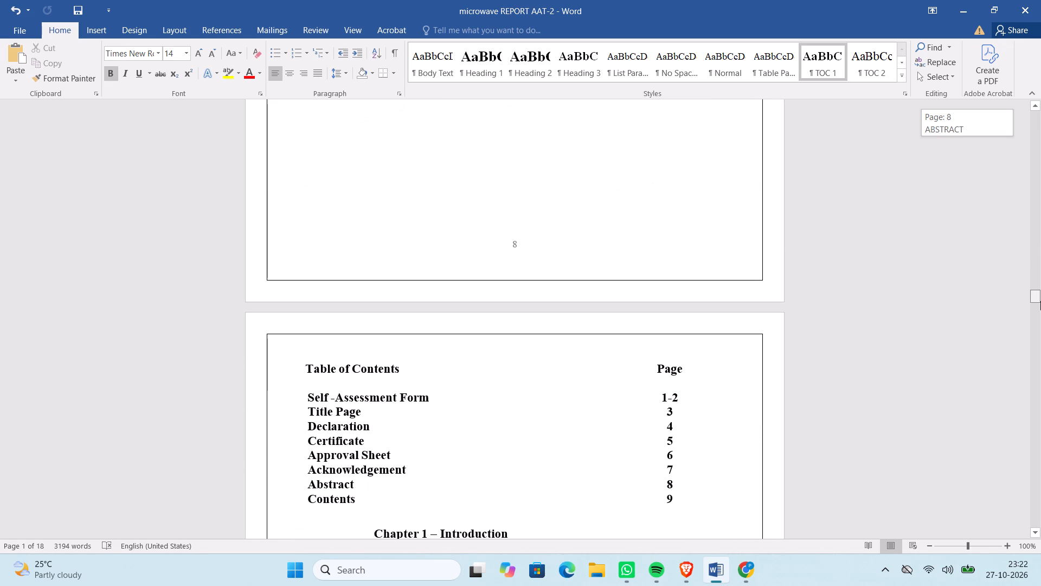
{"action": "left_click_drag", "start_coordinate": [1040, 301], "coordinate": [1040, 324]}
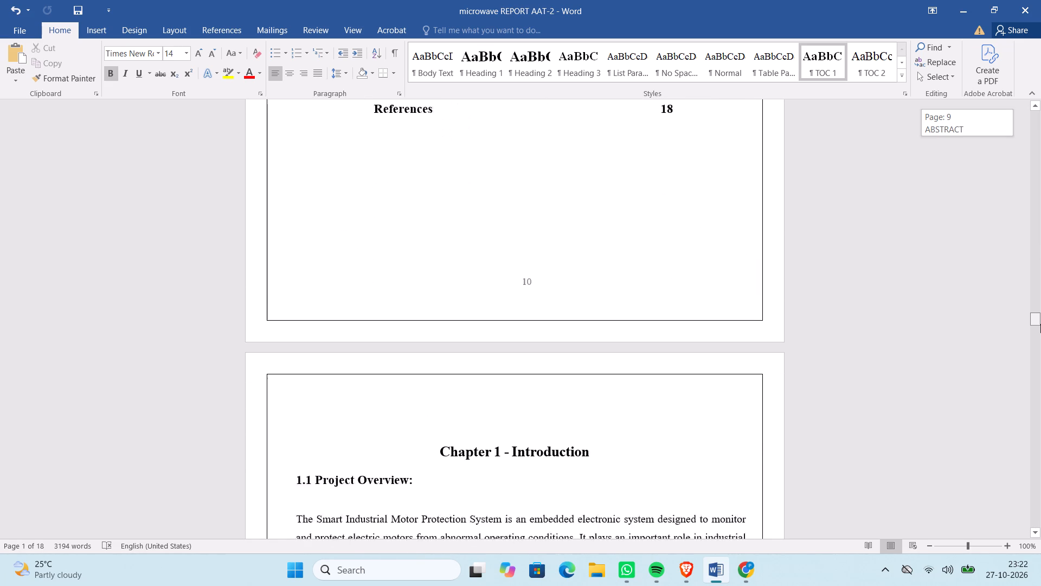
{"action": "left_click_drag", "start_coordinate": [1040, 324], "coordinate": [1040, 321]}
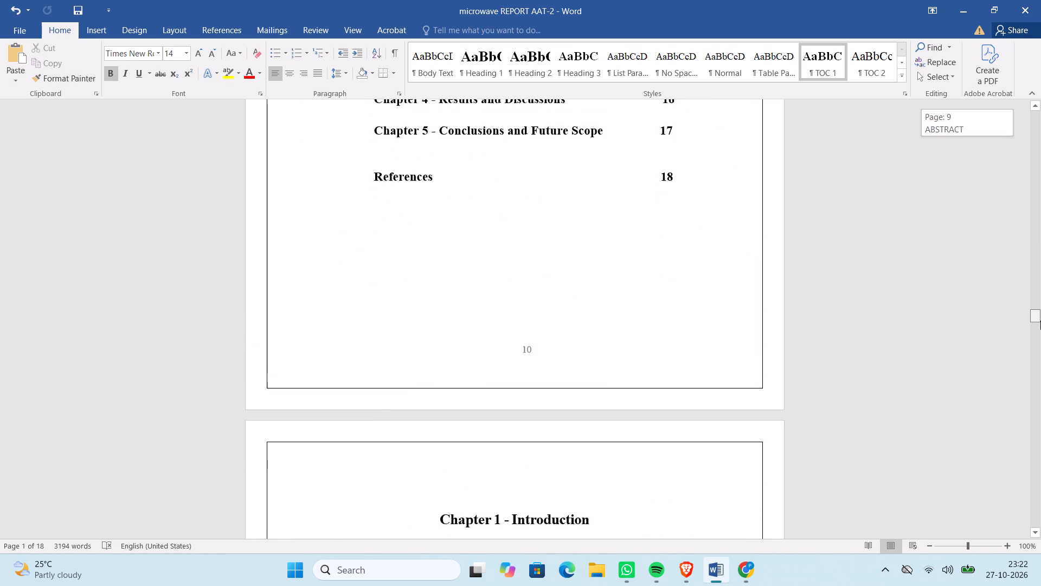
{"action": "left_click_drag", "start_coordinate": [1040, 321], "coordinate": [1040, 300]}
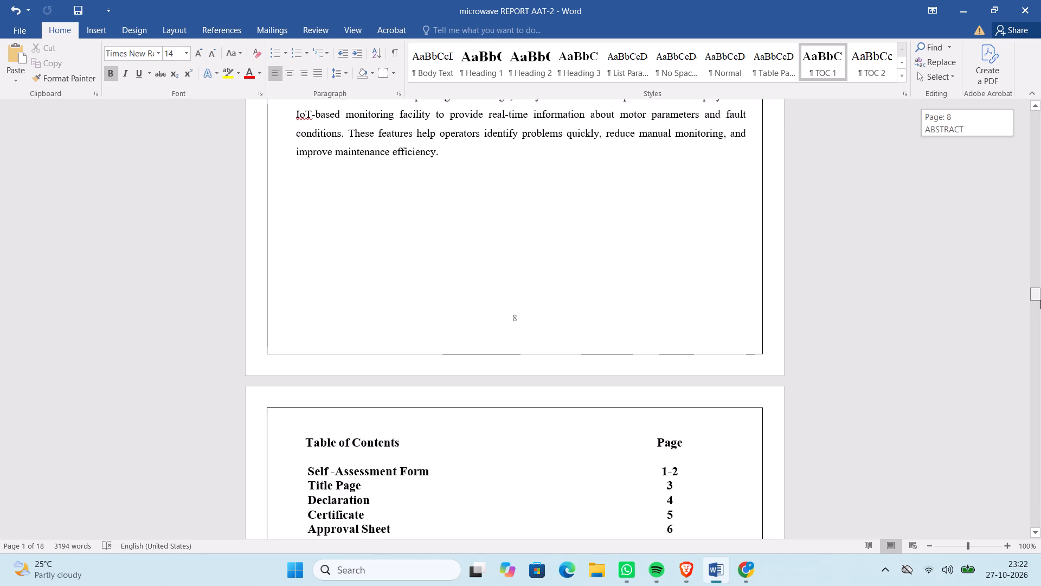
{"action": "left_click_drag", "start_coordinate": [1040, 300], "coordinate": [1040, 311]}
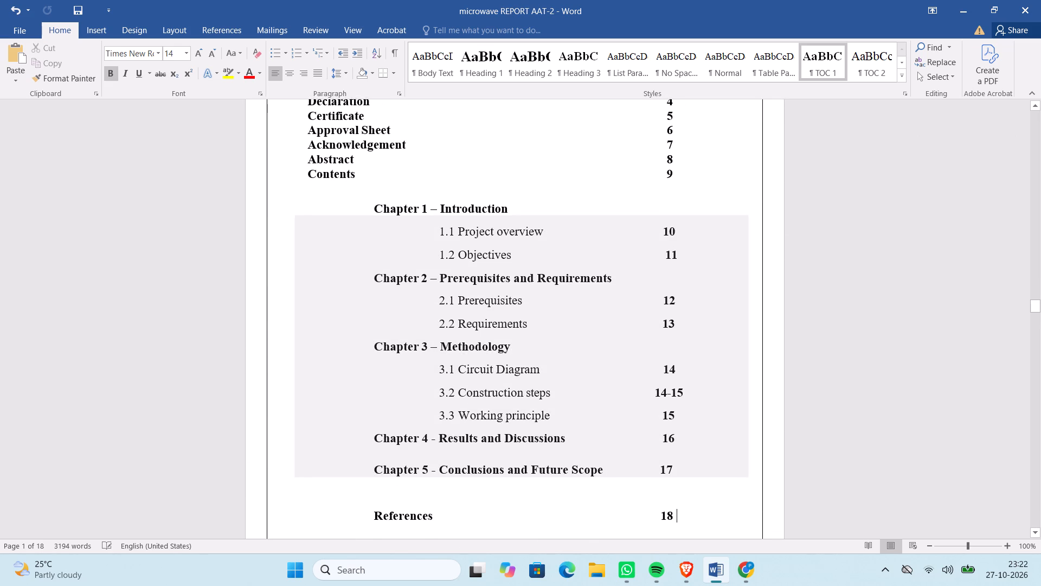
{"action": "scroll", "coordinate": [1009, 416], "scroll_direction": "down", "scroll_amount": 6}
{"action": "scroll", "coordinate": [1040, 585], "scroll_direction": "down", "scroll_amount": 3}
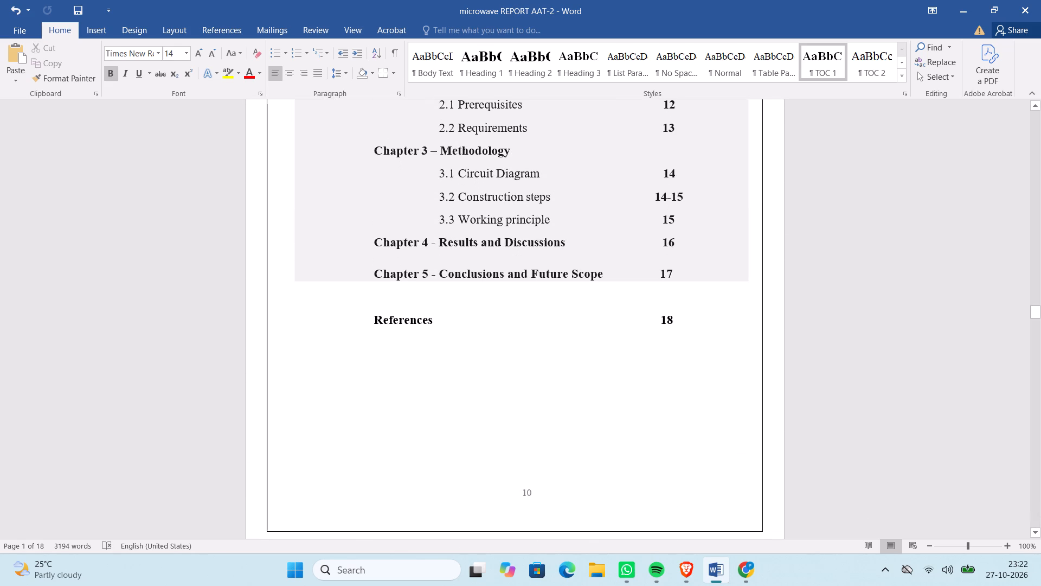
{"action": "scroll", "coordinate": [453, 492], "scroll_direction": "up", "scroll_amount": 1}
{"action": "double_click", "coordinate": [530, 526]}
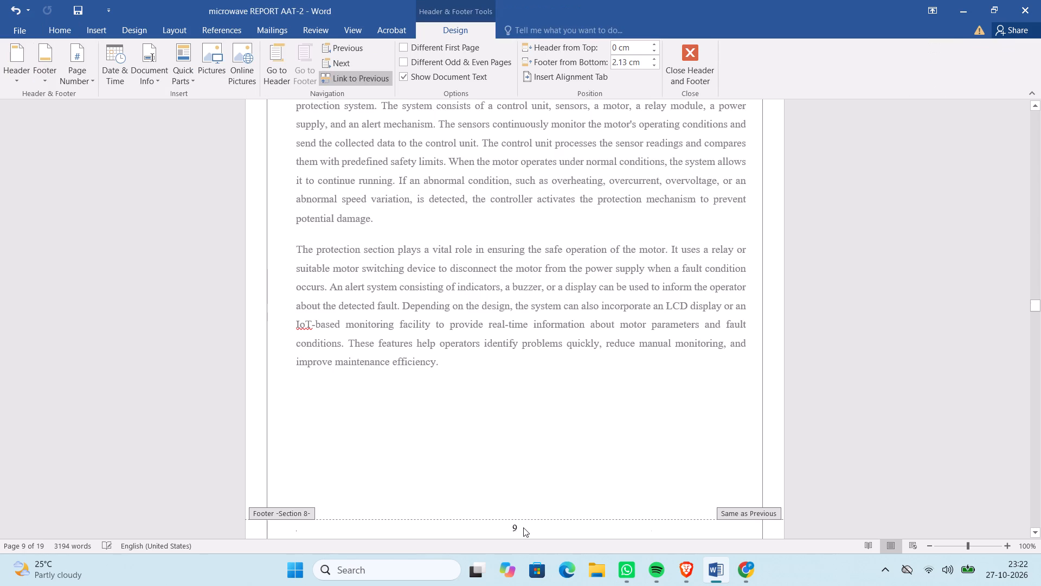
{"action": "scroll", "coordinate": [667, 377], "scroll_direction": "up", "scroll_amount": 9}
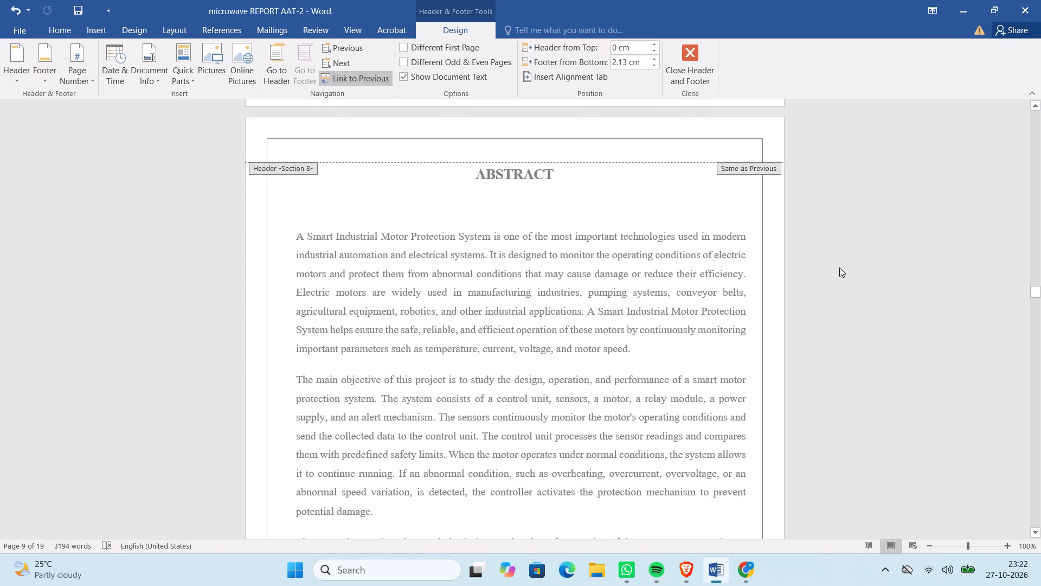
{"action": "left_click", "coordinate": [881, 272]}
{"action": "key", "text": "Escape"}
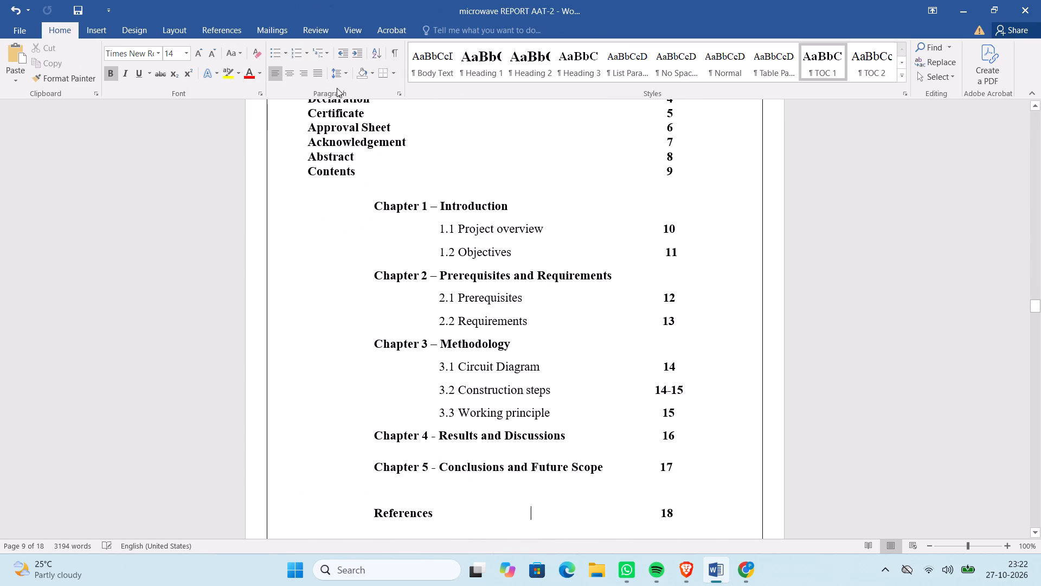
Compare the Table of Contents entries with the footer page numbers on the Abstract and Table of Contents pages.
{"action": "scroll", "coordinate": [619, 309], "scroll_direction": "up", "scroll_amount": 8}
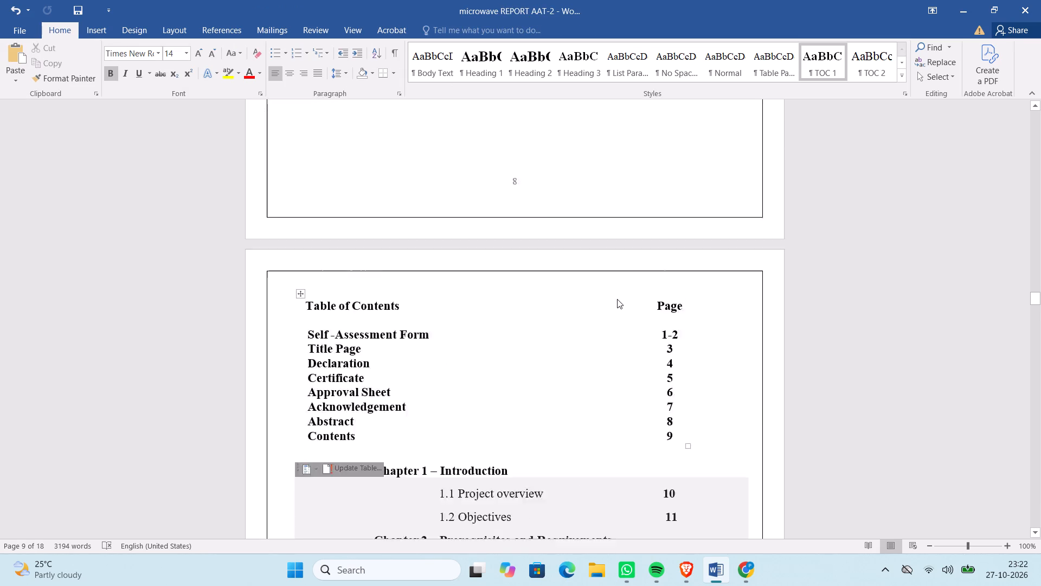
{"action": "scroll", "coordinate": [617, 299], "scroll_direction": "up", "scroll_amount": 3}
{"action": "scroll", "coordinate": [617, 299], "scroll_direction": "down", "scroll_amount": 19}
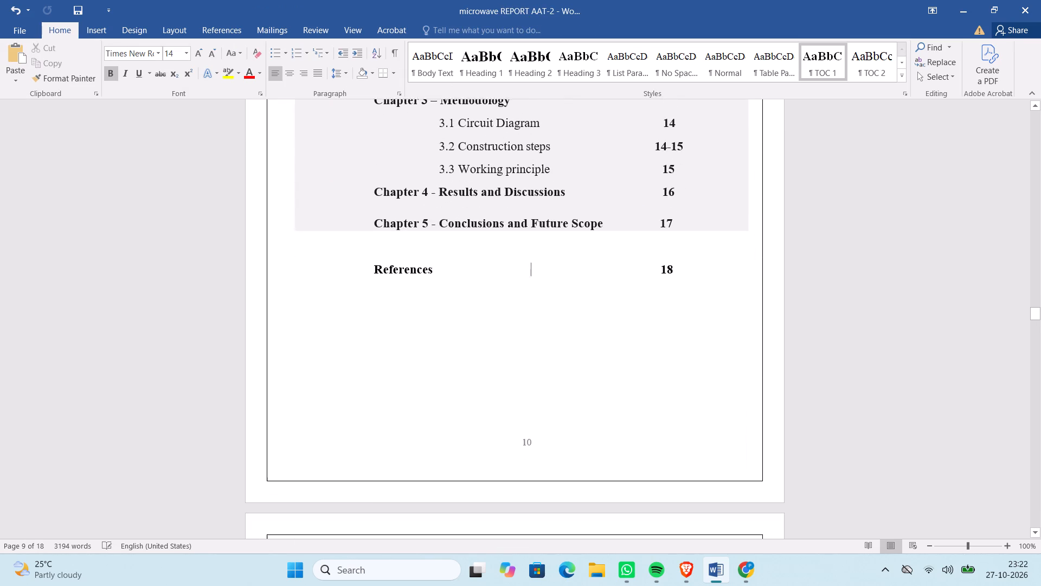
{"action": "scroll", "coordinate": [614, 352], "scroll_direction": "up", "scroll_amount": 7}
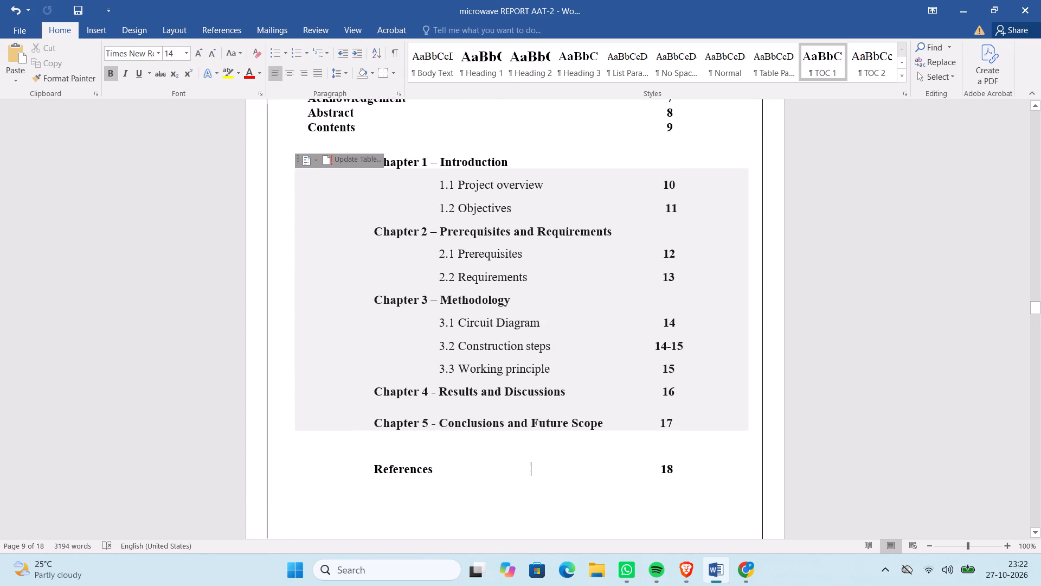
{"action": "scroll", "coordinate": [614, 353], "scroll_direction": "up", "scroll_amount": 3}
{"action": "scroll", "coordinate": [614, 353], "scroll_direction": "down", "scroll_amount": 1}
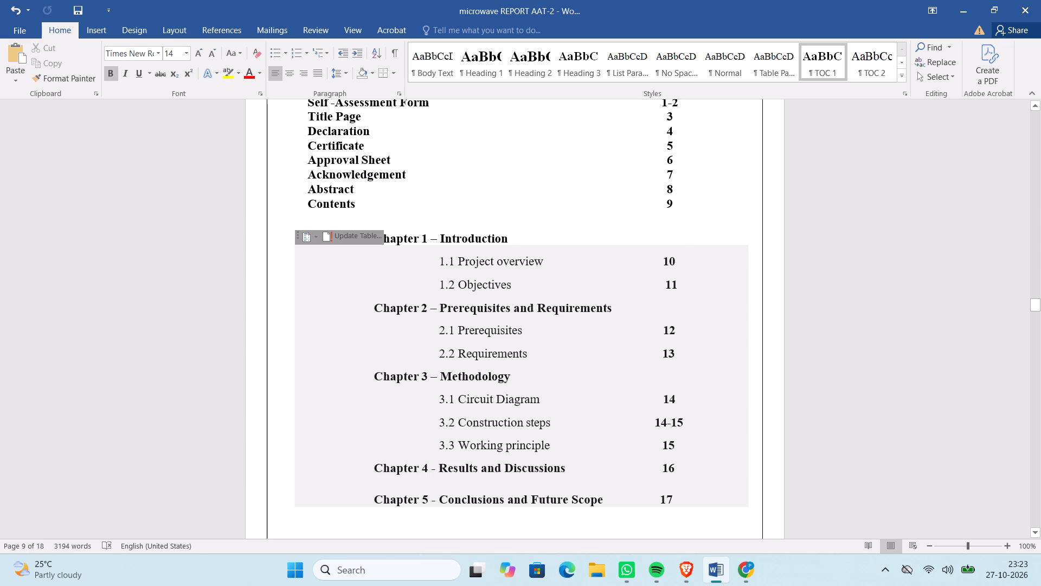
{"action": "scroll", "coordinate": [615, 237], "scroll_direction": "down", "scroll_amount": 6}
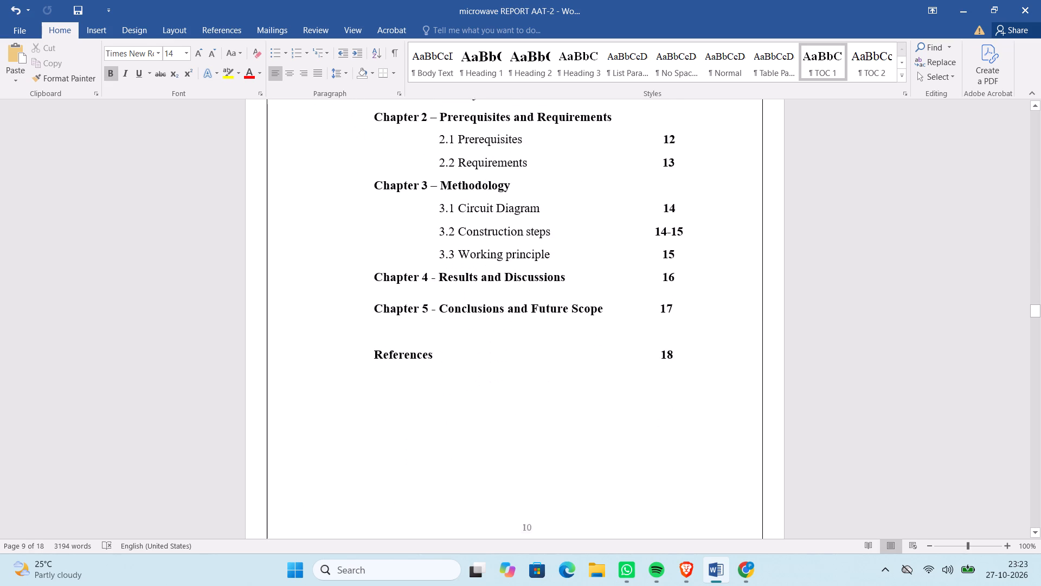
{"action": "scroll", "coordinate": [595, 312], "scroll_direction": "down", "scroll_amount": 20}
{"action": "scroll", "coordinate": [595, 312], "scroll_direction": "down", "scroll_amount": 11}
{"action": "scroll", "coordinate": [591, 371], "scroll_direction": "up", "scroll_amount": 6}
{"action": "scroll", "coordinate": [590, 366], "scroll_direction": "up", "scroll_amount": 20}
{"action": "scroll", "coordinate": [590, 366], "scroll_direction": "up", "scroll_amount": 11}
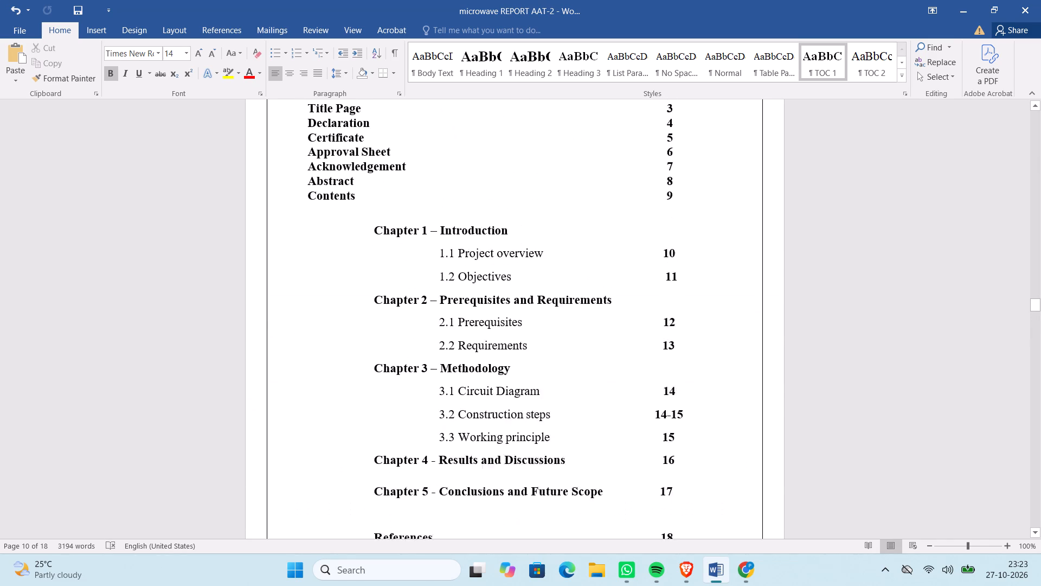
{"action": "scroll", "coordinate": [582, 361], "scroll_direction": "up", "scroll_amount": 2}
{"action": "scroll", "coordinate": [622, 335], "scroll_direction": "down", "scroll_amount": 2}
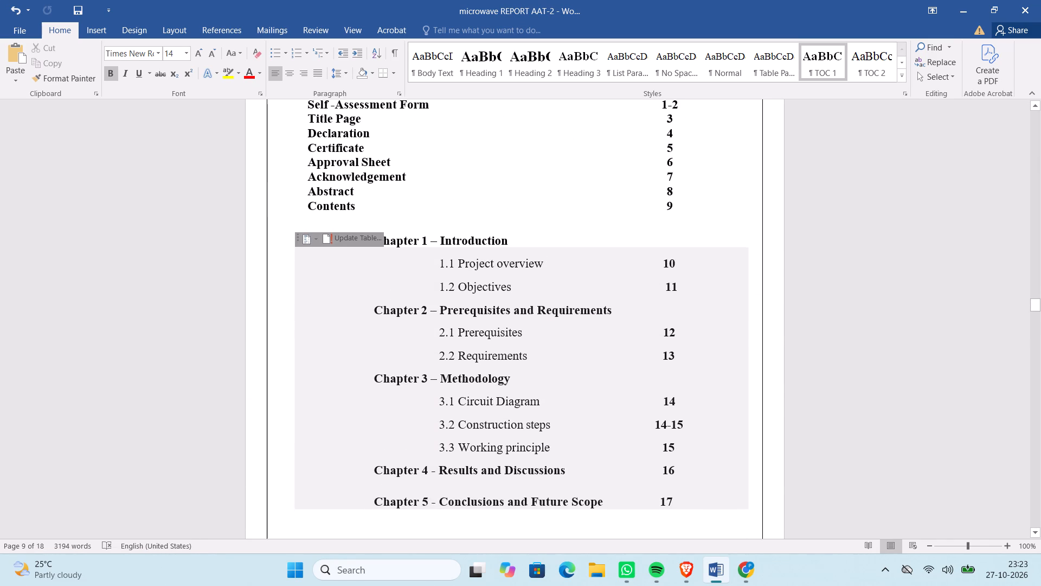
Check the page numbering where the Table of Contents ends and Chapter 1 begins against the listed entries.
{"action": "scroll", "coordinate": [675, 345], "scroll_direction": "down", "scroll_amount": 15}
{"action": "scroll", "coordinate": [652, 387], "scroll_direction": "down", "scroll_amount": 9}
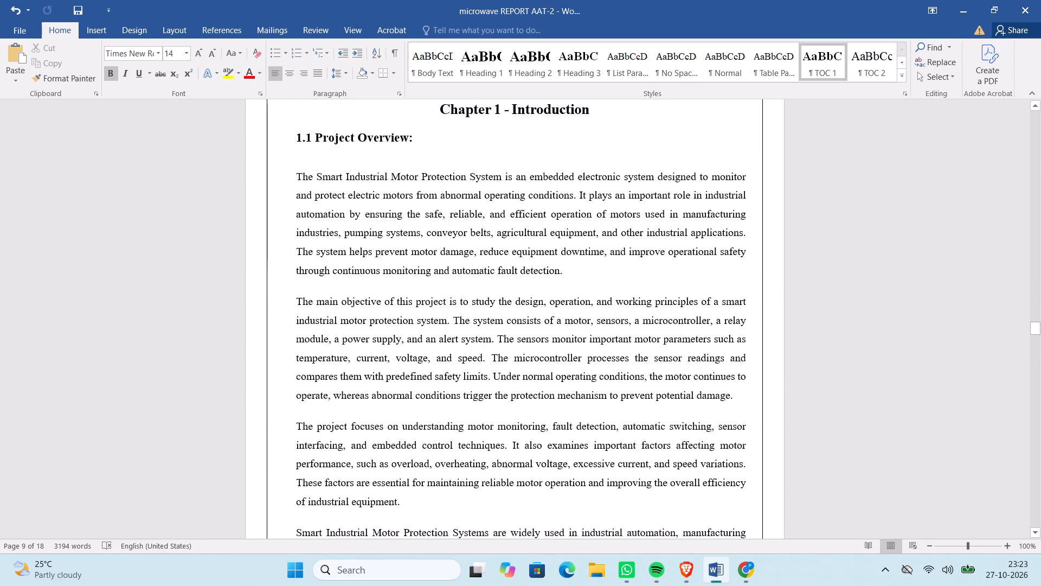
{"action": "scroll", "coordinate": [652, 387], "scroll_direction": "down", "scroll_amount": 14}
{"action": "scroll", "coordinate": [651, 387], "scroll_direction": "up", "scroll_amount": 20}
{"action": "scroll", "coordinate": [651, 387], "scroll_direction": "up", "scroll_amount": 8}
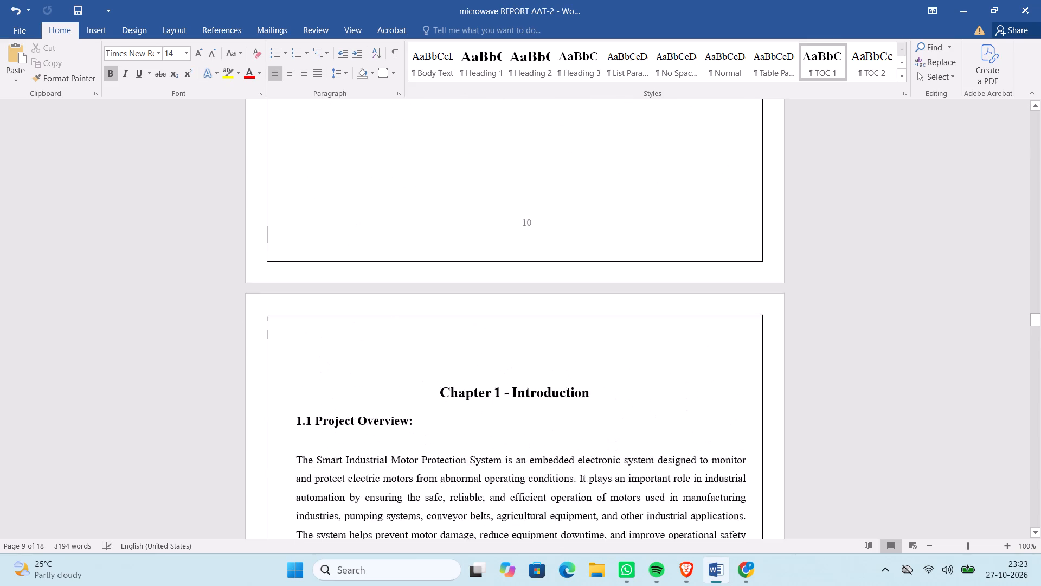
{"action": "scroll", "coordinate": [645, 380], "scroll_direction": "up", "scroll_amount": 20}
{"action": "scroll", "coordinate": [645, 380], "scroll_direction": "up", "scroll_amount": 3}
{"action": "scroll", "coordinate": [645, 380], "scroll_direction": "down", "scroll_amount": 6}
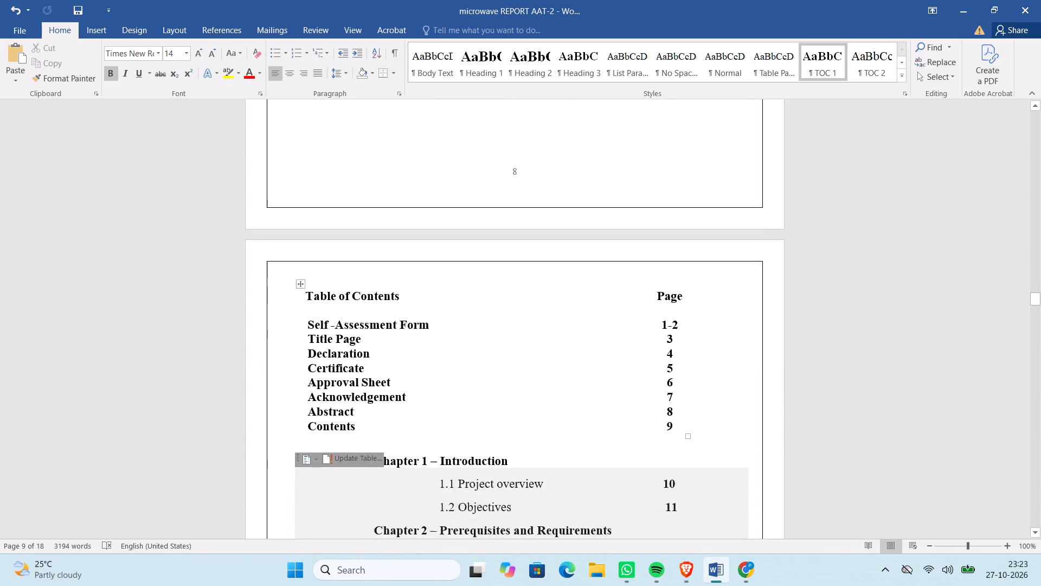
{"action": "scroll", "coordinate": [645, 380], "scroll_direction": "down", "scroll_amount": 11}
{"action": "scroll", "coordinate": [645, 380], "scroll_direction": "up", "scroll_amount": 8}
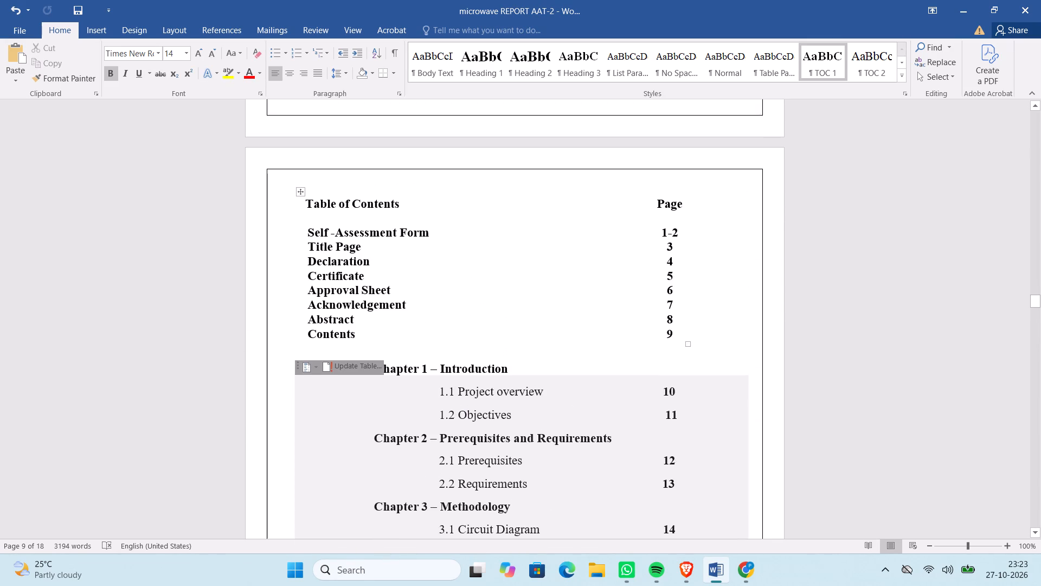
{"action": "scroll", "coordinate": [645, 380], "scroll_direction": "down", "scroll_amount": 20}
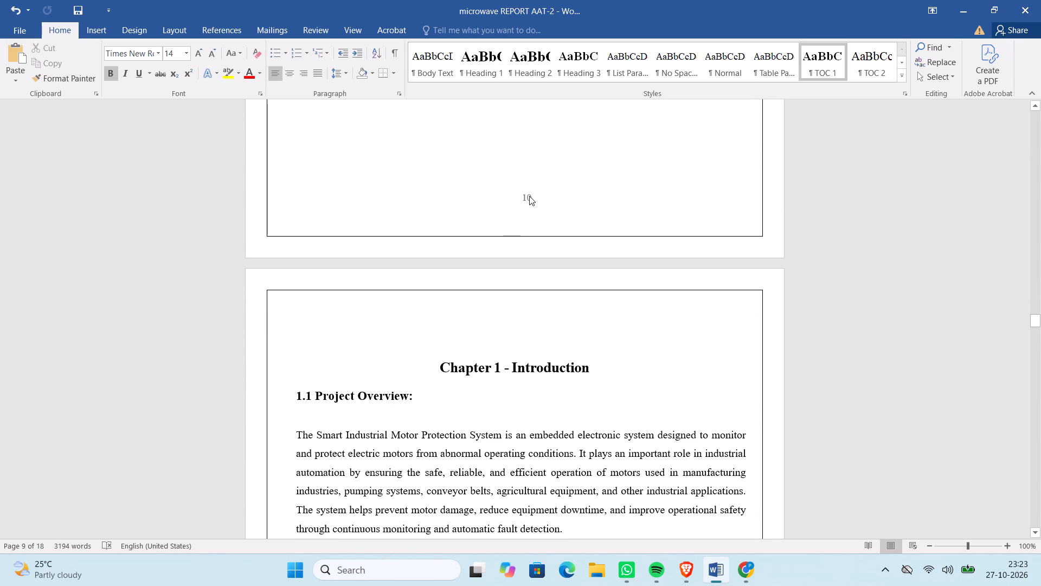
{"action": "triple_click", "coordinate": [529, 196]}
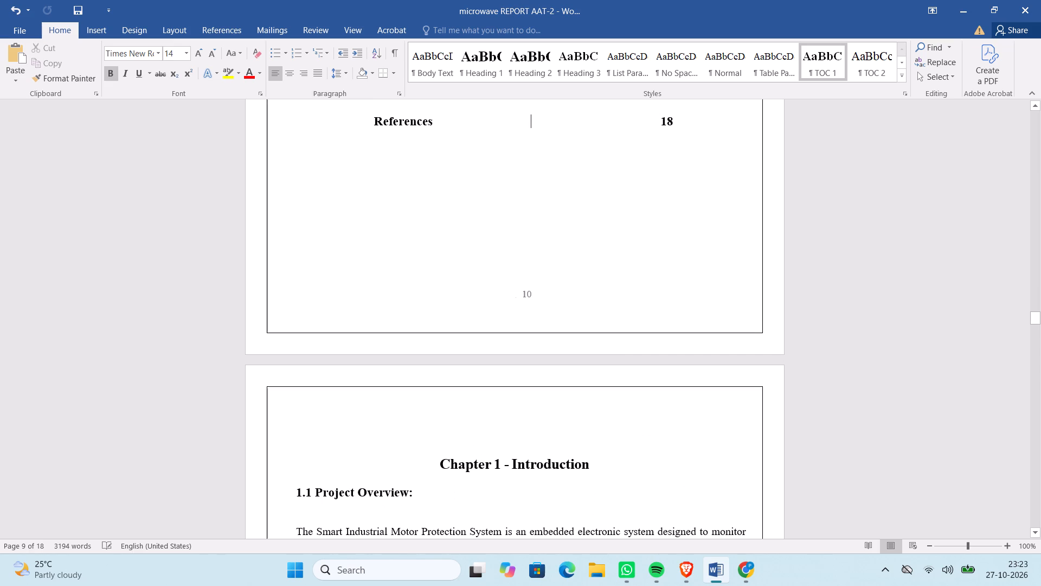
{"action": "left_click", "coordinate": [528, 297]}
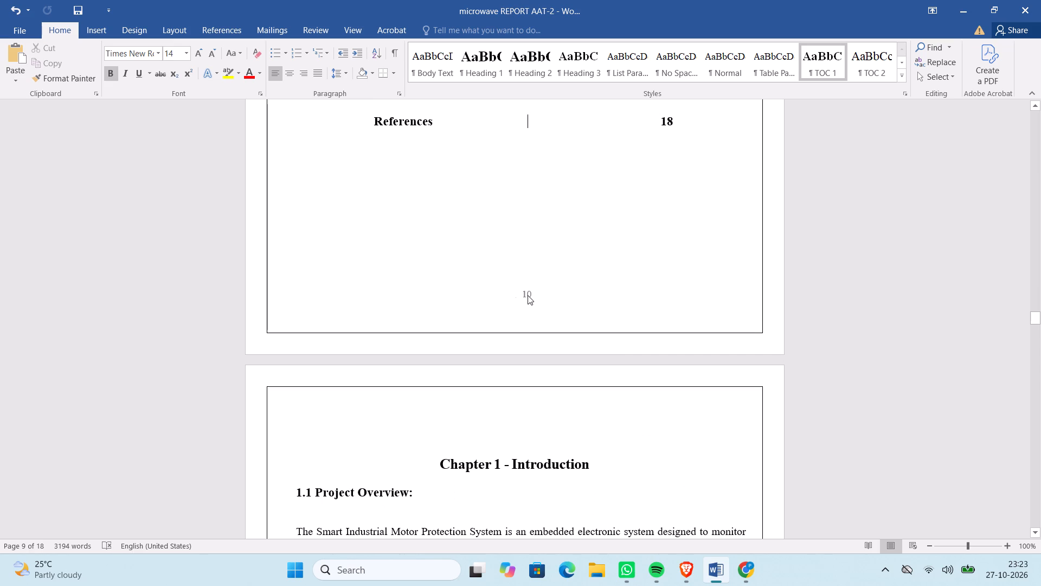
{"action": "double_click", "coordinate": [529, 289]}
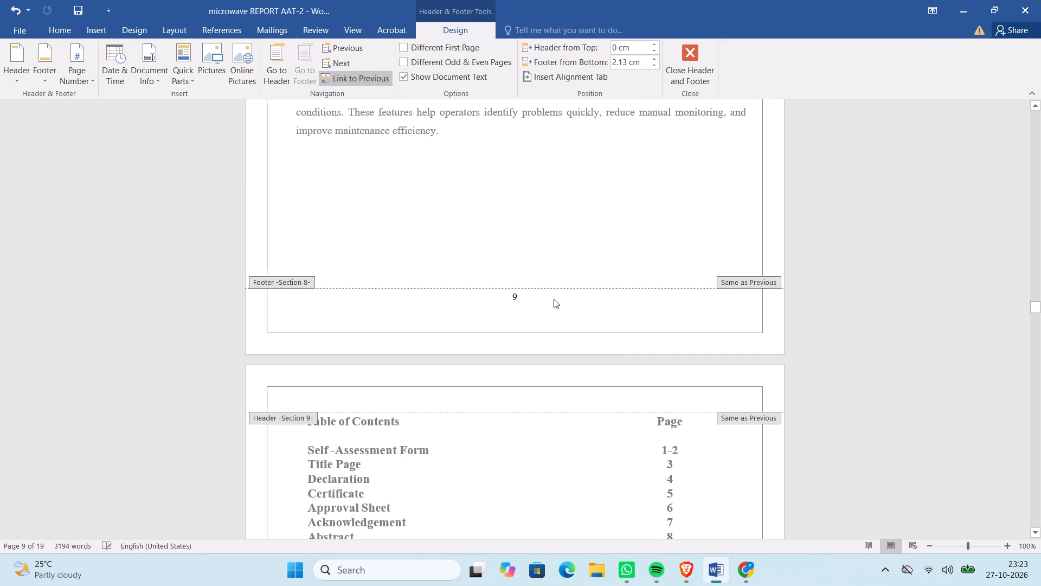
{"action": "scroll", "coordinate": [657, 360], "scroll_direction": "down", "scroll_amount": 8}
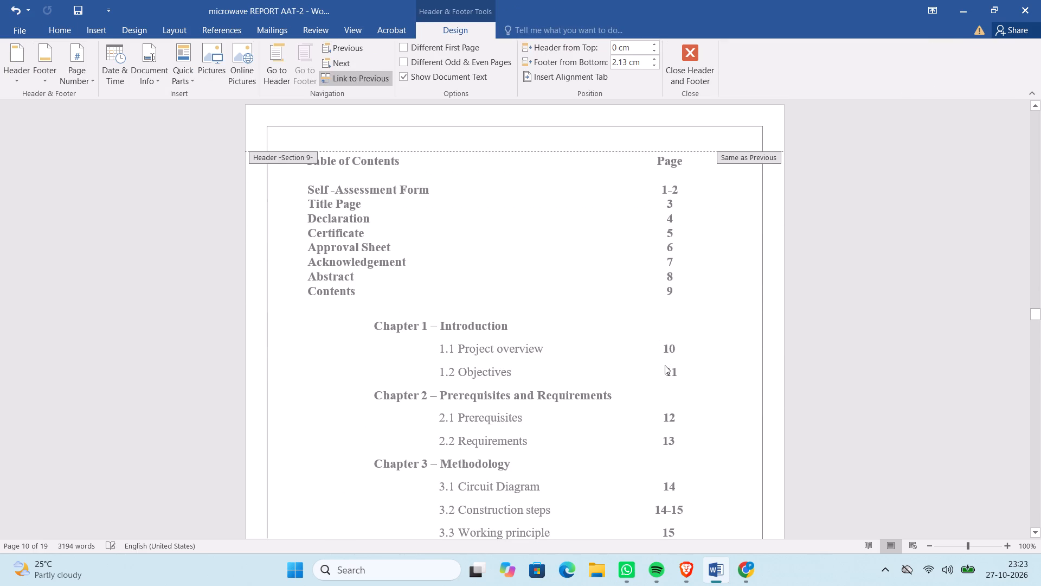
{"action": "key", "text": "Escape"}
Check the footer page numbers from the Abstract through 1.2 Objectives to the start of Chapter 2.
{"action": "scroll", "coordinate": [674, 375], "scroll_direction": "up", "scroll_amount": 7}
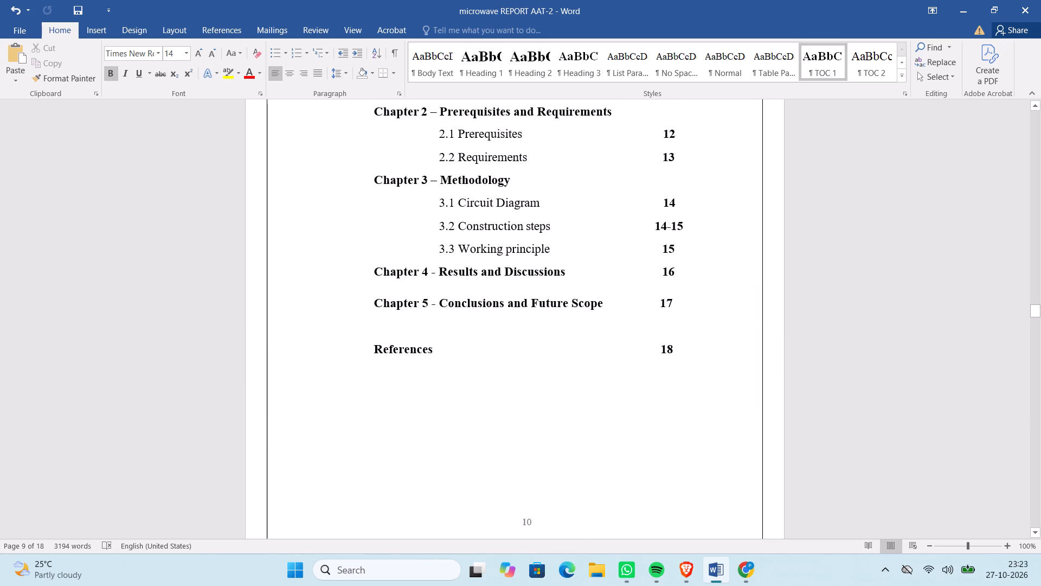
{"action": "scroll", "coordinate": [675, 374], "scroll_direction": "up", "scroll_amount": 20}
{"action": "scroll", "coordinate": [675, 374], "scroll_direction": "up", "scroll_amount": 17}
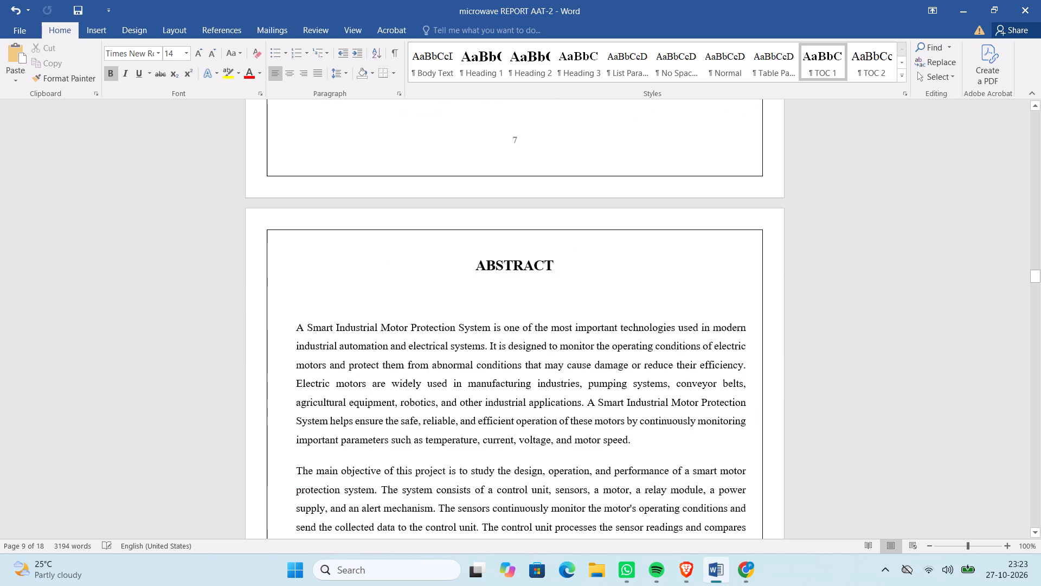
{"action": "scroll", "coordinate": [672, 371], "scroll_direction": "down", "scroll_amount": 20}
{"action": "scroll", "coordinate": [672, 371], "scroll_direction": "down", "scroll_amount": 12}
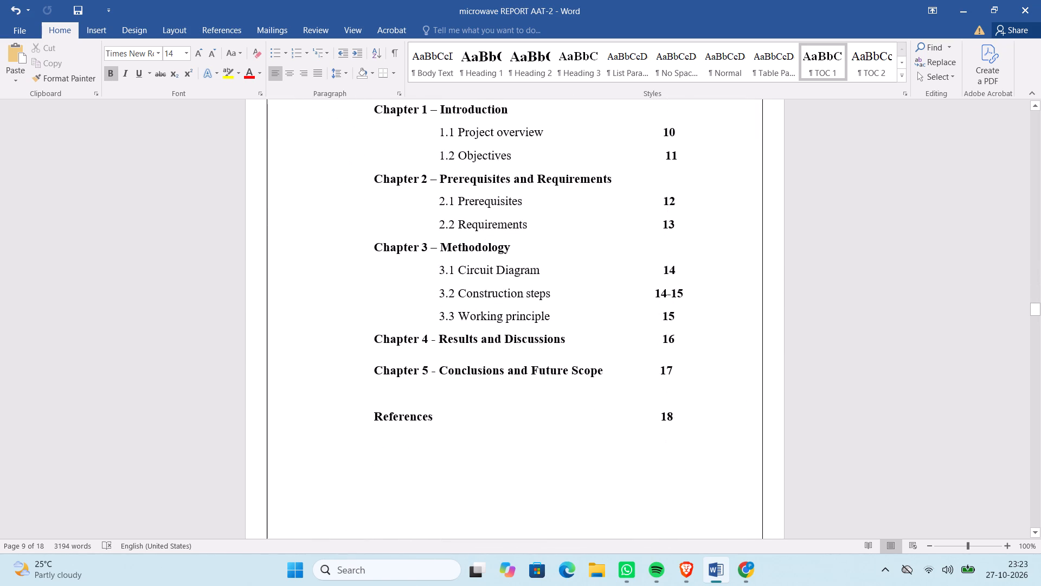
{"action": "scroll", "coordinate": [671, 372], "scroll_direction": "down", "scroll_amount": 20}
{"action": "scroll", "coordinate": [671, 372], "scroll_direction": "down", "scroll_amount": 16}
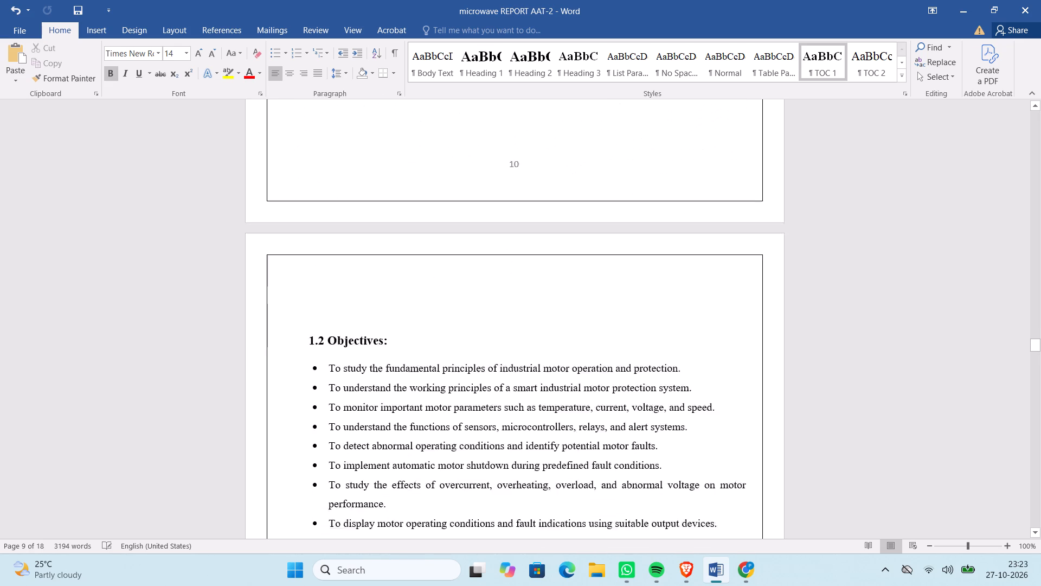
{"action": "scroll", "coordinate": [671, 372], "scroll_direction": "down", "scroll_amount": 17}
{"action": "scroll", "coordinate": [671, 371], "scroll_direction": "down", "scroll_amount": 10}
{"action": "scroll", "coordinate": [671, 371], "scroll_direction": "up", "scroll_amount": 4}
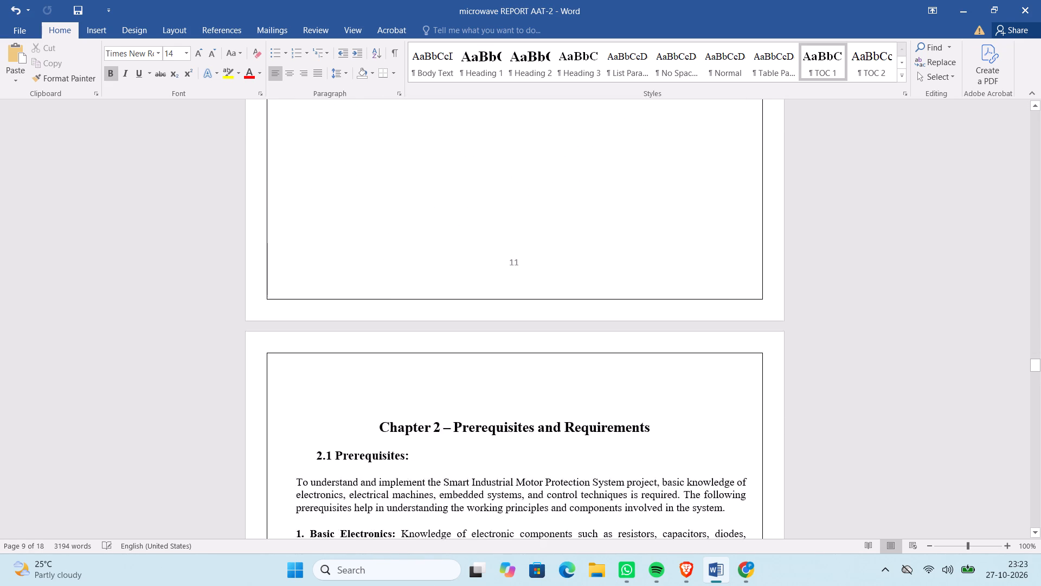
{"action": "scroll", "coordinate": [671, 369], "scroll_direction": "up", "scroll_amount": 20}
{"action": "scroll", "coordinate": [669, 368], "scroll_direction": "up", "scroll_amount": 2}
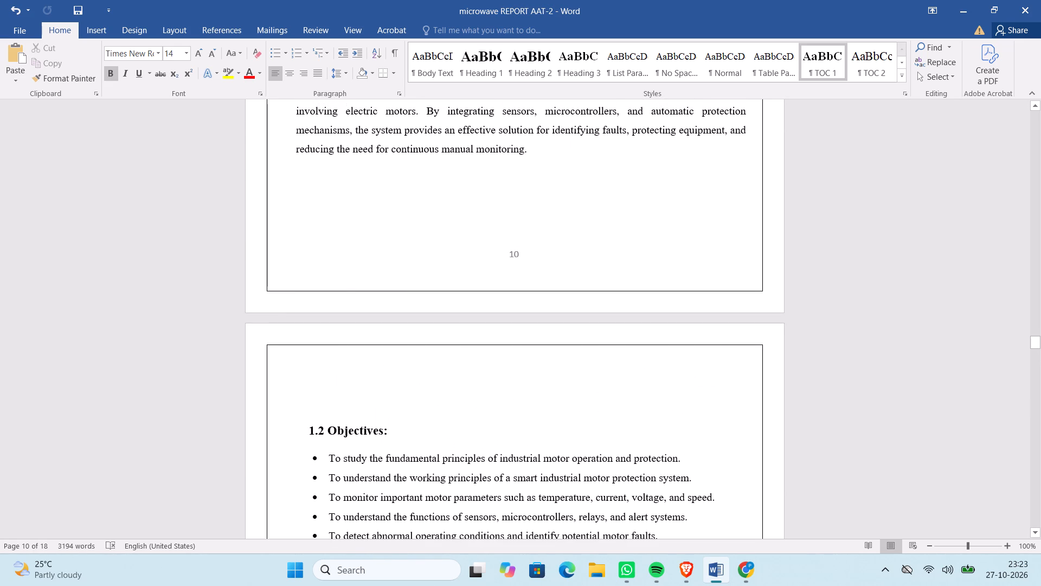
Undo the last two edits and delete the extra space before the 3.2 Construction steps page number in the Table of Contents.
{"action": "key", "text": "ctrl+z"}
{"action": "key", "text": "ctrl+z"}
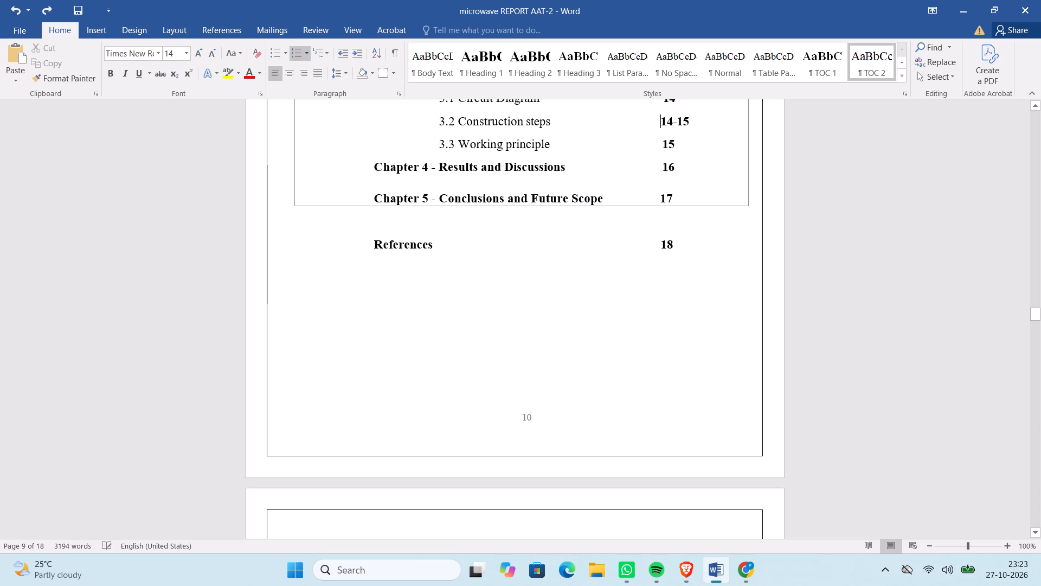
{"action": "key", "text": "BackSpace"}
Check the footer page numbers from Chapter 1 to 2.2 Requirements and back to the Abstract.
{"action": "scroll", "coordinate": [652, 366], "scroll_direction": "down", "scroll_amount": 15}
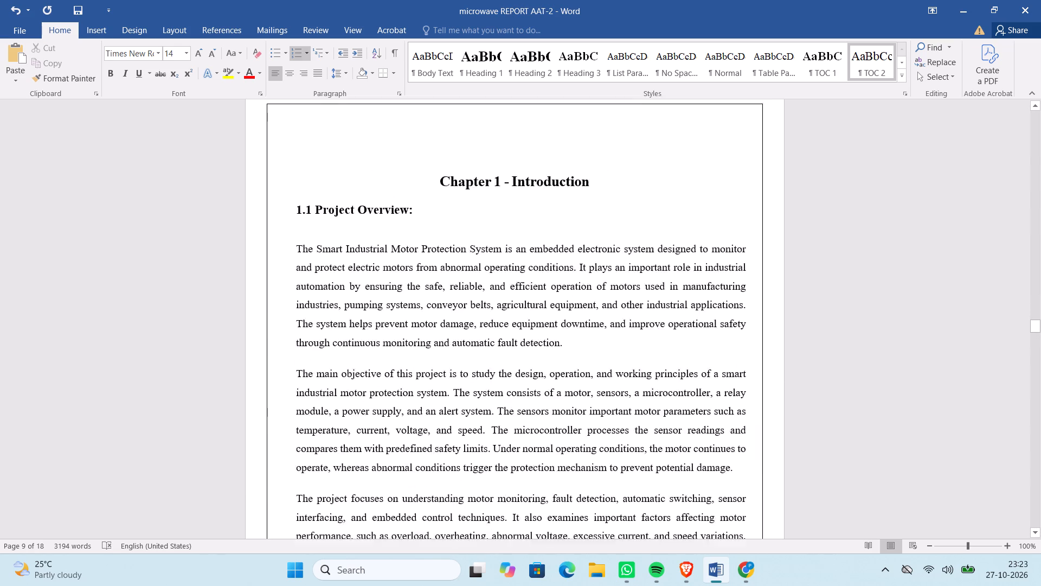
{"action": "scroll", "coordinate": [657, 378], "scroll_direction": "down", "scroll_amount": 16}
{"action": "scroll", "coordinate": [656, 378], "scroll_direction": "down", "scroll_amount": 15}
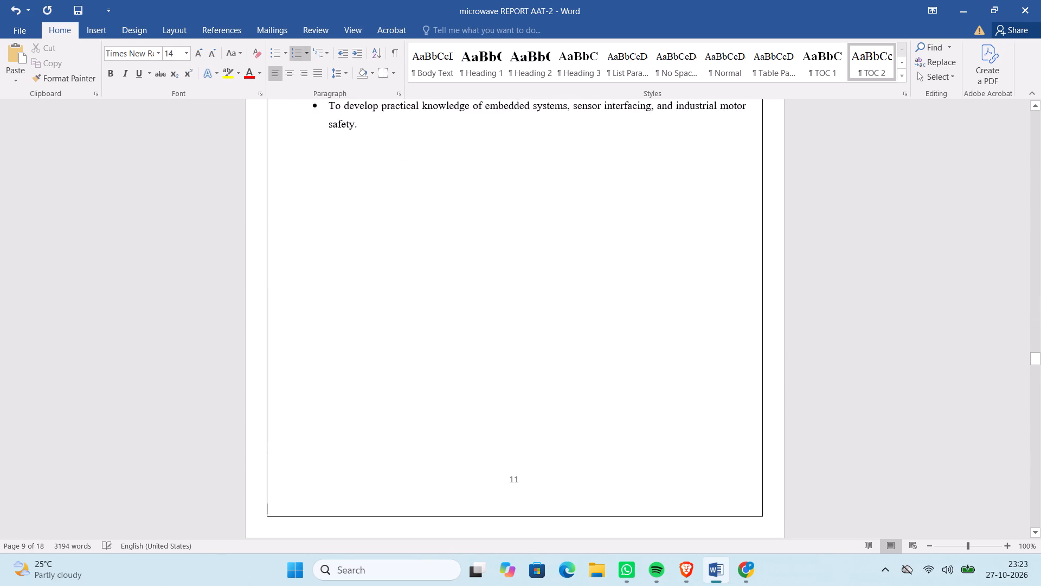
{"action": "scroll", "coordinate": [656, 377], "scroll_direction": "down", "scroll_amount": 20}
{"action": "scroll", "coordinate": [656, 377], "scroll_direction": "down", "scroll_amount": 14}
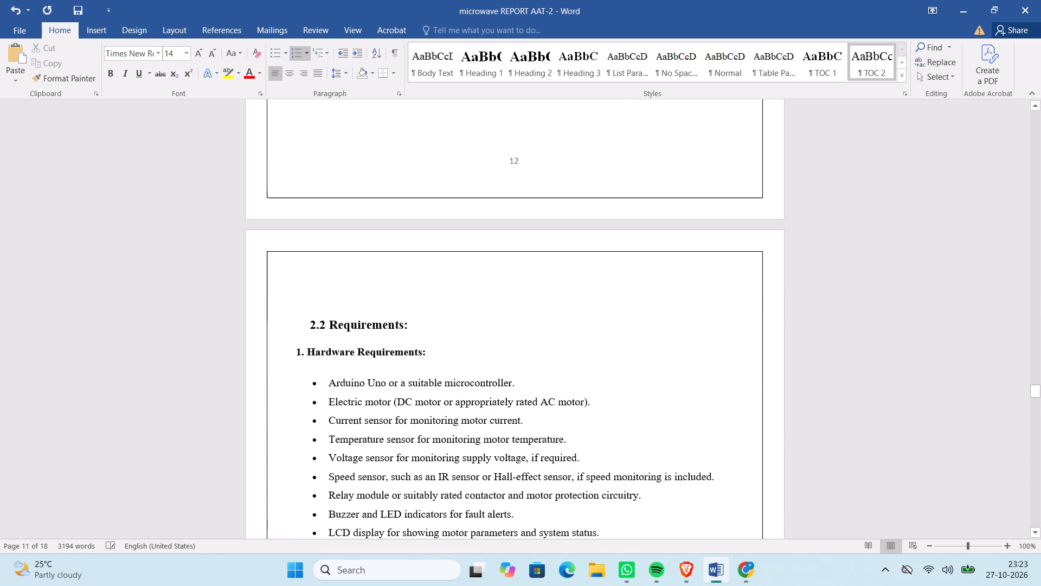
{"action": "scroll", "coordinate": [656, 375], "scroll_direction": "up", "scroll_amount": 20}
{"action": "scroll", "coordinate": [656, 375], "scroll_direction": "up", "scroll_amount": 19}
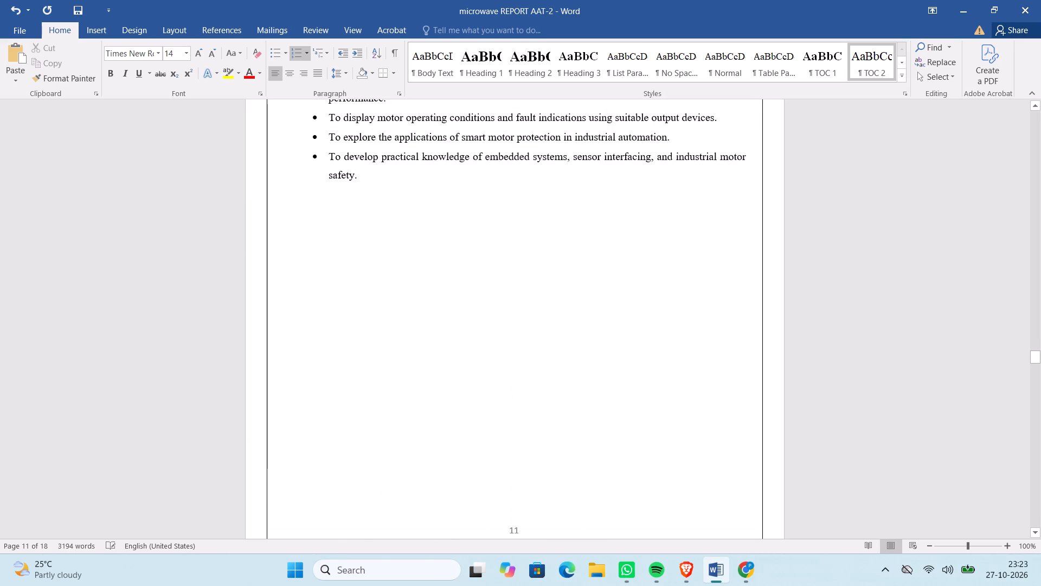
{"action": "scroll", "coordinate": [654, 367], "scroll_direction": "up", "scroll_amount": 13}
{"action": "scroll", "coordinate": [654, 366], "scroll_direction": "up", "scroll_amount": 16}
{"action": "scroll", "coordinate": [657, 348], "scroll_direction": "up", "scroll_amount": 8}
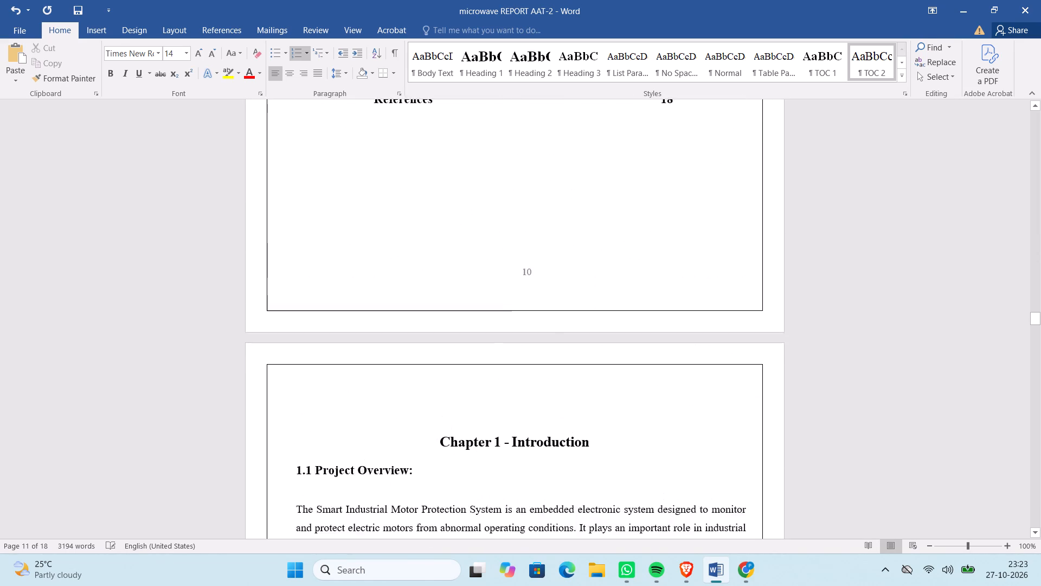
{"action": "scroll", "coordinate": [657, 346], "scroll_direction": "up", "scroll_amount": 20}
{"action": "scroll", "coordinate": [657, 346], "scroll_direction": "up", "scroll_amount": 5}
{"action": "left_click", "coordinate": [826, 309]}
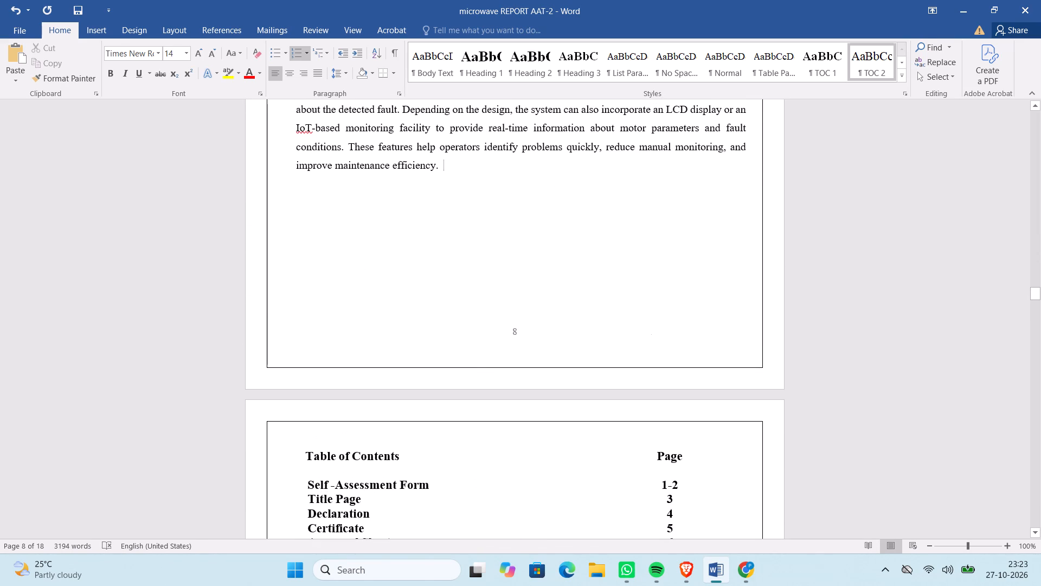
{"action": "scroll", "coordinate": [824, 315], "scroll_direction": "up", "scroll_amount": 12}
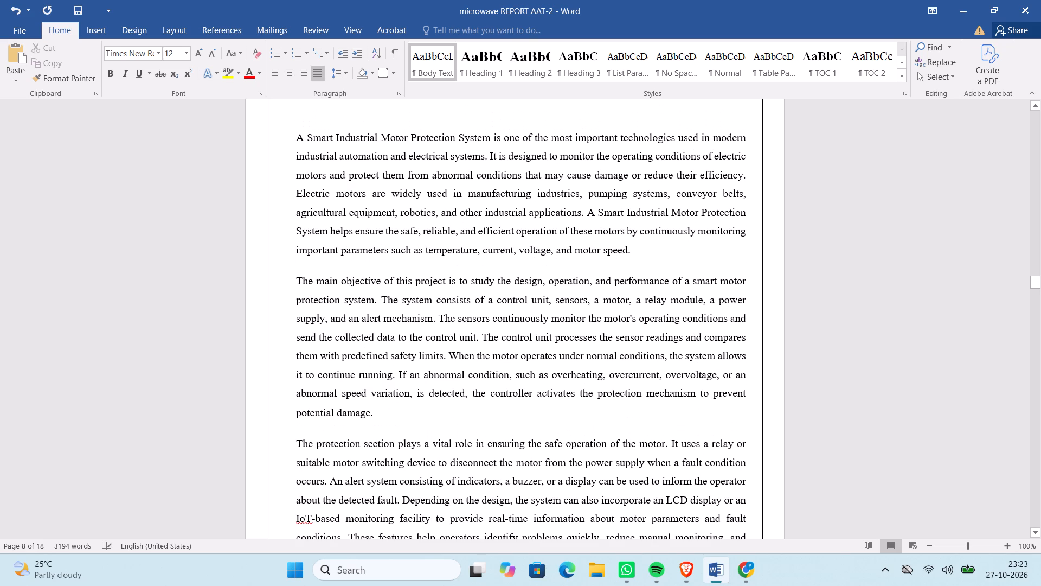
Save the report.
{"action": "left_click", "coordinate": [84, 4]}
Review the Abstract and Chapter 1 pages with their footer page numbers, up to the start of Chapter 2.
{"action": "scroll", "coordinate": [658, 219], "scroll_direction": "down", "scroll_amount": 6}
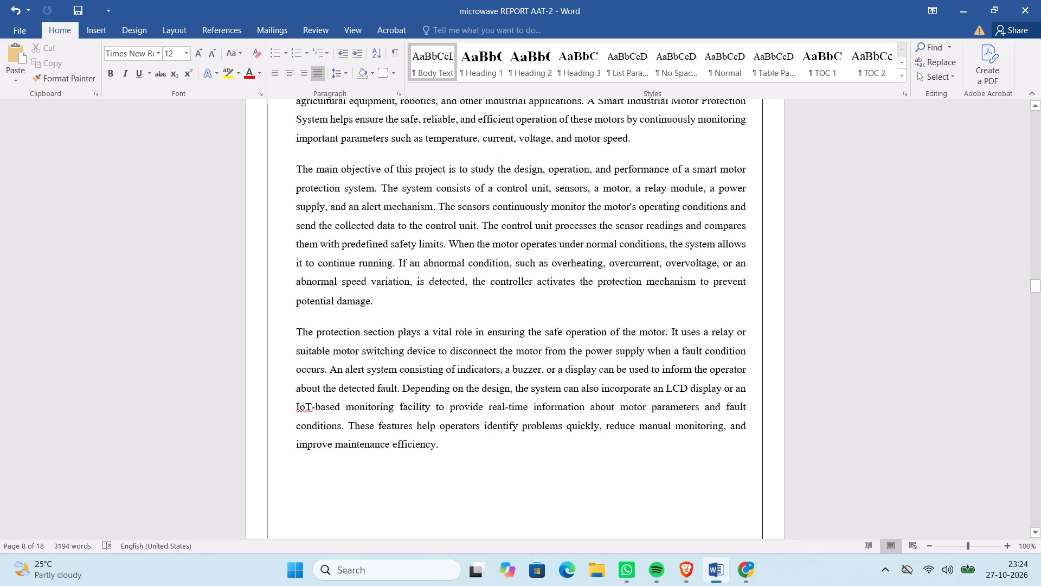
{"action": "scroll", "coordinate": [672, 225], "scroll_direction": "up", "scroll_amount": 10}
{"action": "scroll", "coordinate": [671, 223], "scroll_direction": "down", "scroll_amount": 8}
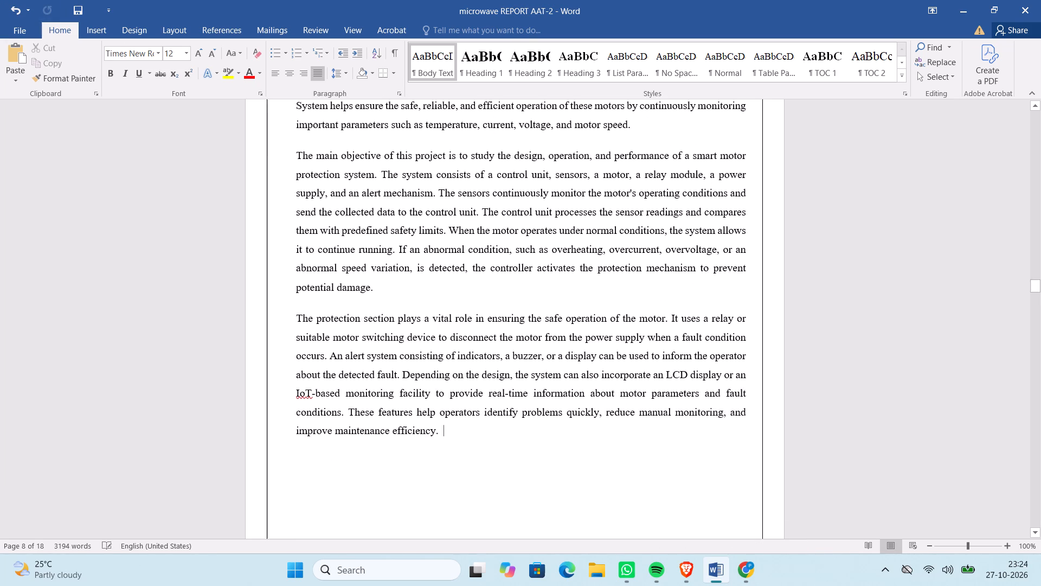
{"action": "scroll", "coordinate": [669, 224], "scroll_direction": "down", "scroll_amount": 3}
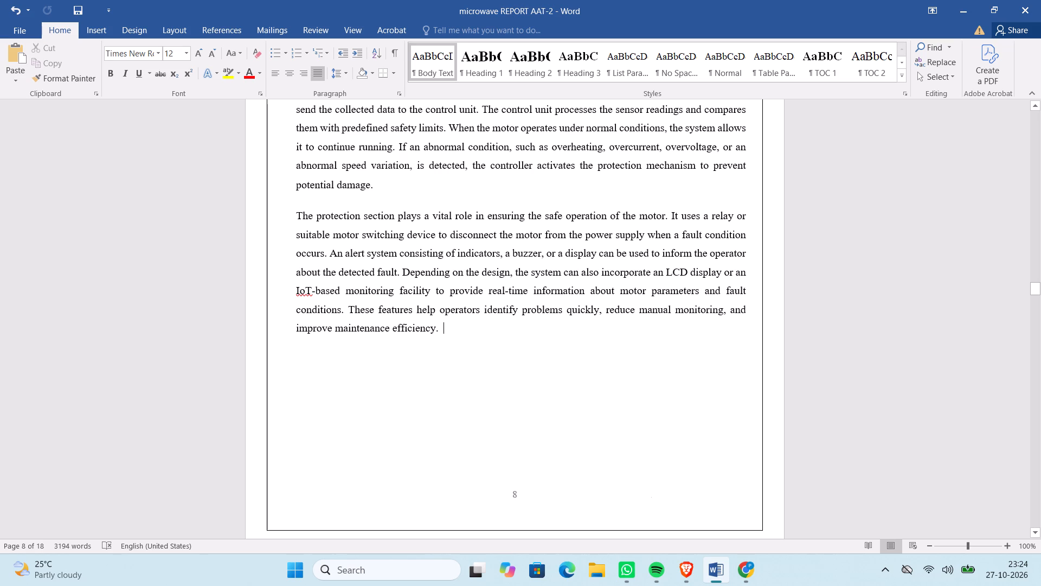
{"action": "scroll", "coordinate": [667, 226], "scroll_direction": "down", "scroll_amount": 20}
{"action": "scroll", "coordinate": [667, 226], "scroll_direction": "down", "scroll_amount": 15}
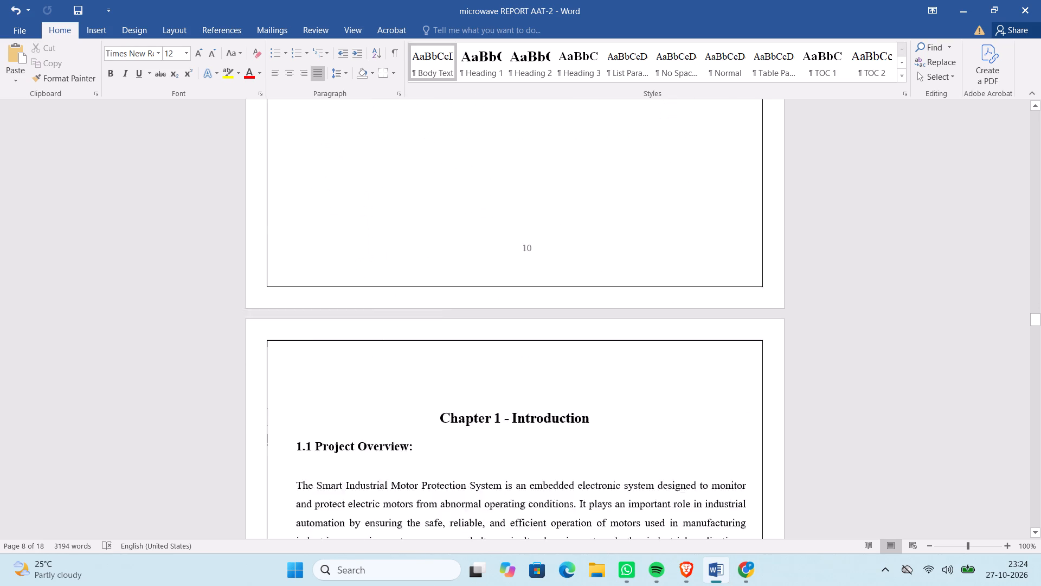
{"action": "scroll", "coordinate": [667, 226], "scroll_direction": "down", "scroll_amount": 18}
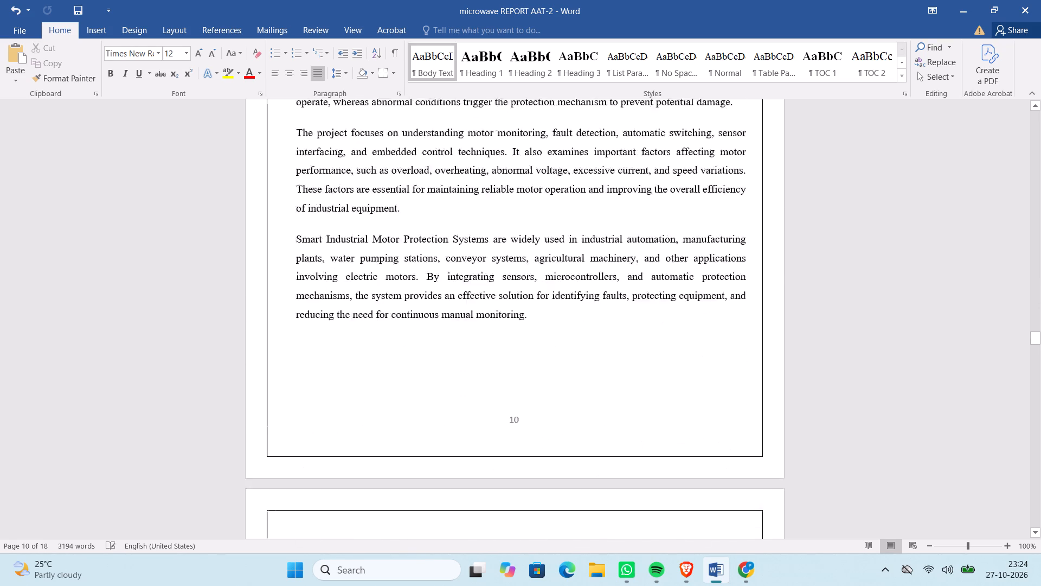
{"action": "scroll", "coordinate": [667, 226], "scroll_direction": "down", "scroll_amount": 18}
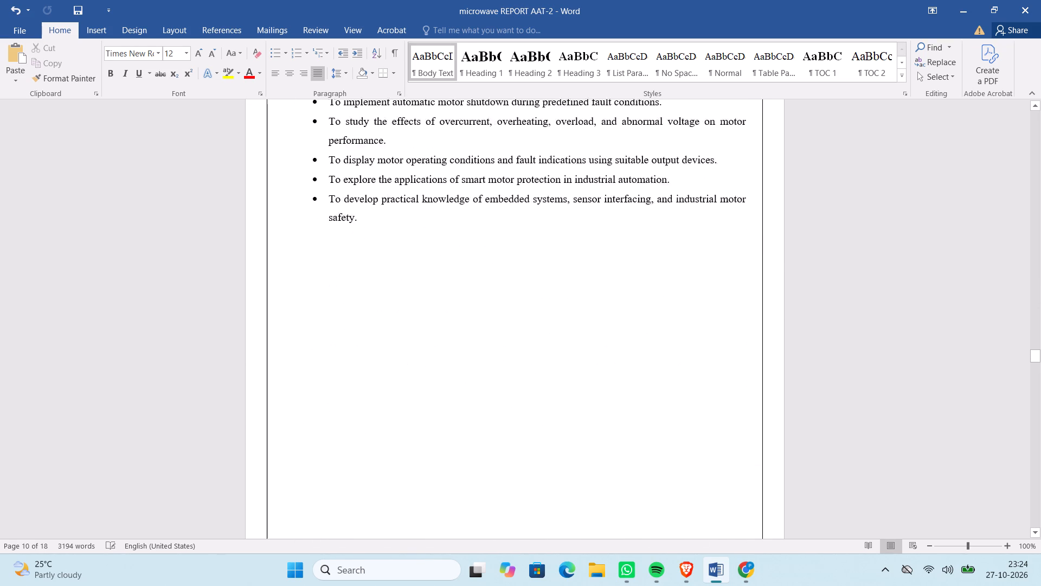
{"action": "scroll", "coordinate": [667, 226], "scroll_direction": "down", "scroll_amount": 19}
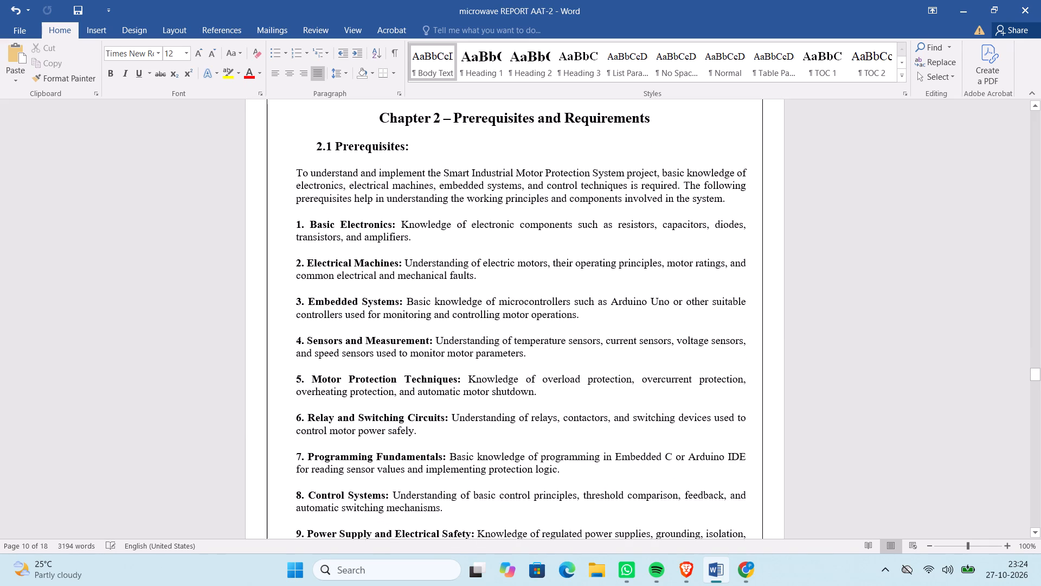
Review Chapter 2 from 2.1 Prerequisites and Chapter 3 through 3.3 Working principle, including the footer page numbers.
{"action": "scroll", "coordinate": [667, 226], "scroll_direction": "down", "scroll_amount": 18}
{"action": "scroll", "coordinate": [667, 226], "scroll_direction": "down", "scroll_amount": 3}
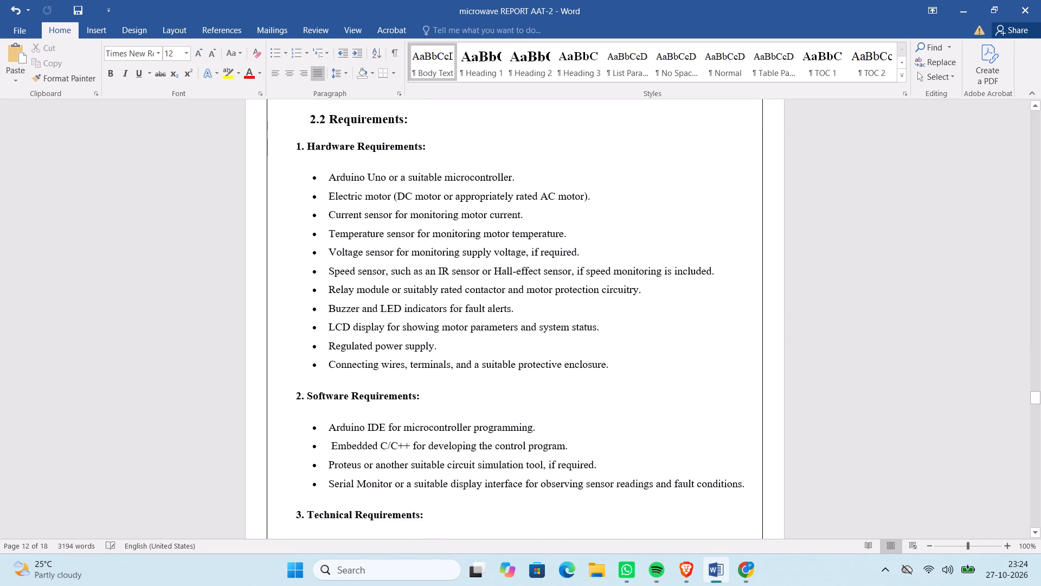
{"action": "scroll", "coordinate": [667, 226], "scroll_direction": "down", "scroll_amount": 14}
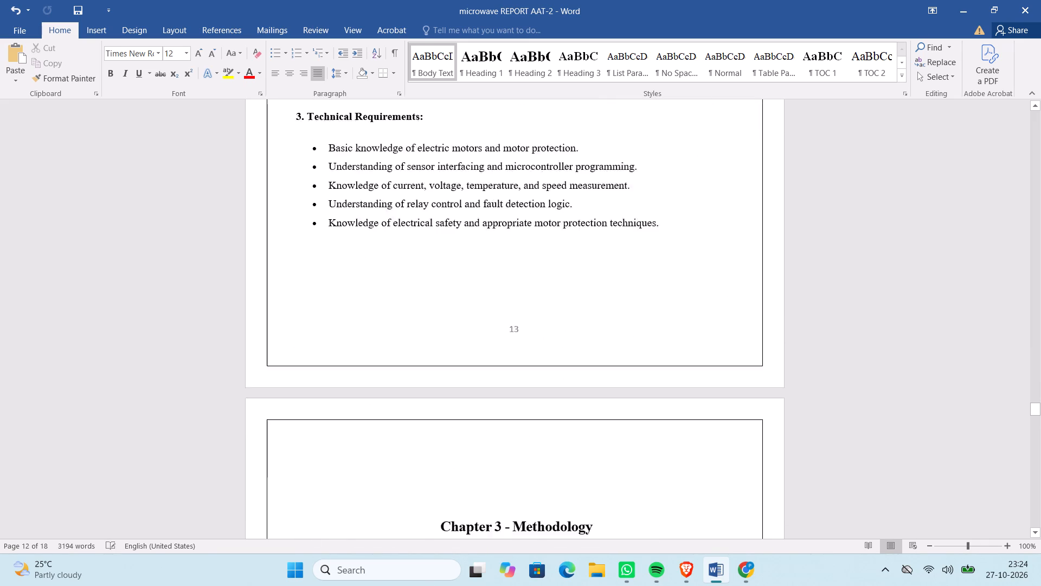
{"action": "scroll", "coordinate": [667, 226], "scroll_direction": "down", "scroll_amount": 16}
{"action": "scroll", "coordinate": [667, 226], "scroll_direction": "down", "scroll_amount": 5}
{"action": "scroll", "coordinate": [667, 226], "scroll_direction": "up", "scroll_amount": 2}
{"action": "scroll", "coordinate": [667, 226], "scroll_direction": "down", "scroll_amount": 15}
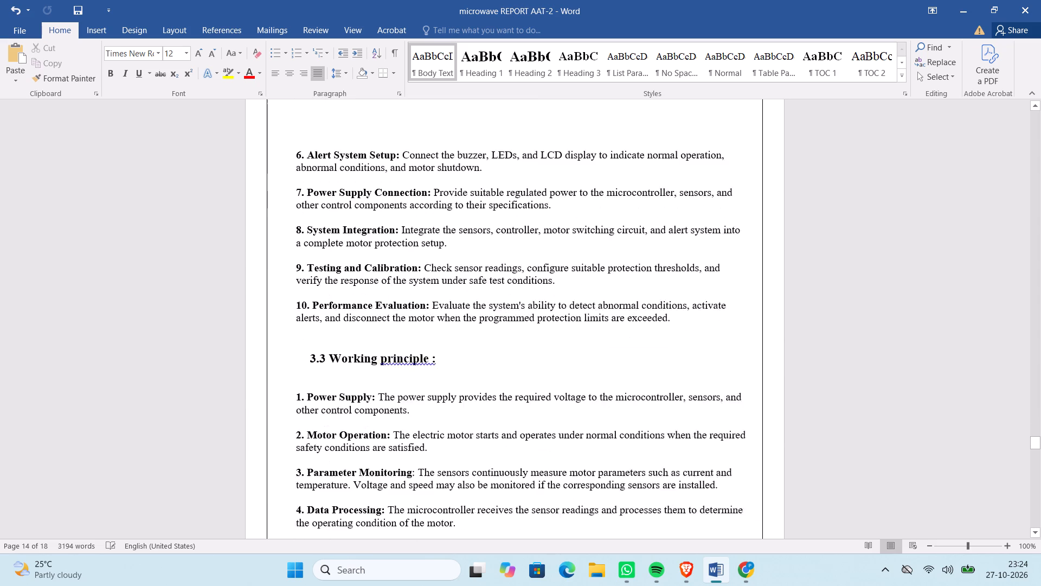
{"action": "scroll", "coordinate": [667, 226], "scroll_direction": "down", "scroll_amount": 12}
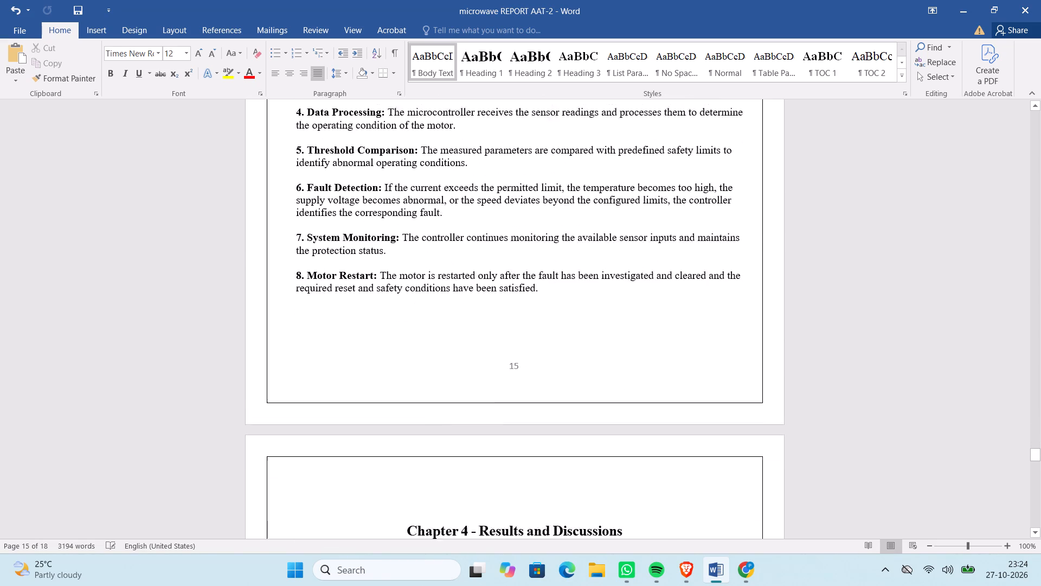
Review Chapters 4 and 5 and the References page, including the footer page numbers, to the end of the report.
{"action": "scroll", "coordinate": [669, 224], "scroll_direction": "down", "scroll_amount": 15}
{"action": "scroll", "coordinate": [669, 224], "scroll_direction": "down", "scroll_amount": 15}
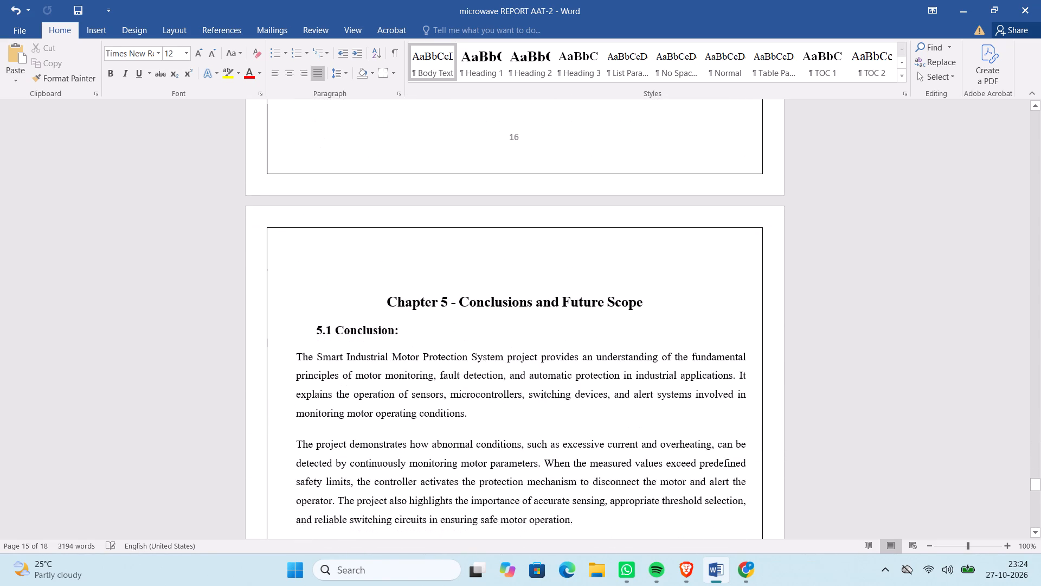
{"action": "scroll", "coordinate": [669, 225], "scroll_direction": "down", "scroll_amount": 13}
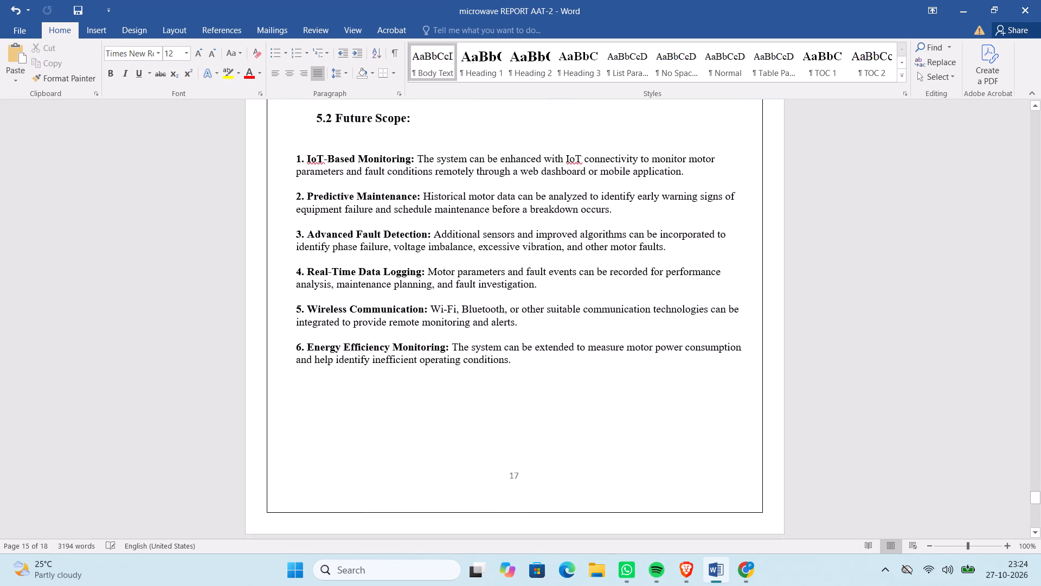
{"action": "scroll", "coordinate": [669, 225], "scroll_direction": "up", "scroll_amount": 2}
{"action": "scroll", "coordinate": [669, 225], "scroll_direction": "down", "scroll_amount": 14}
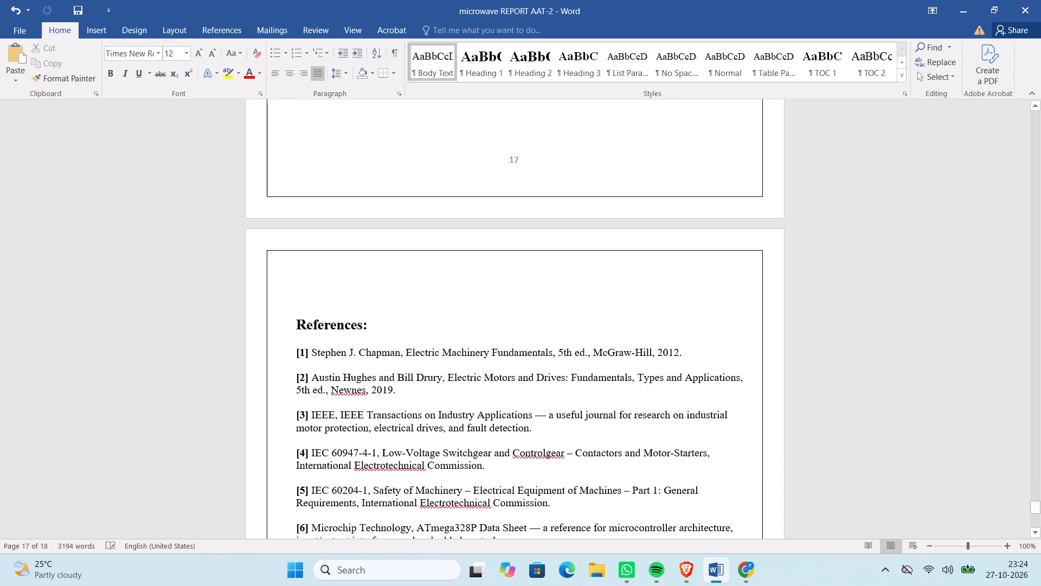
{"action": "scroll", "coordinate": [669, 226], "scroll_direction": "down", "scroll_amount": 16}
{"action": "scroll", "coordinate": [669, 227], "scroll_direction": "up", "scroll_amount": 2}
{"action": "scroll", "coordinate": [669, 227], "scroll_direction": "down", "scroll_amount": 5}
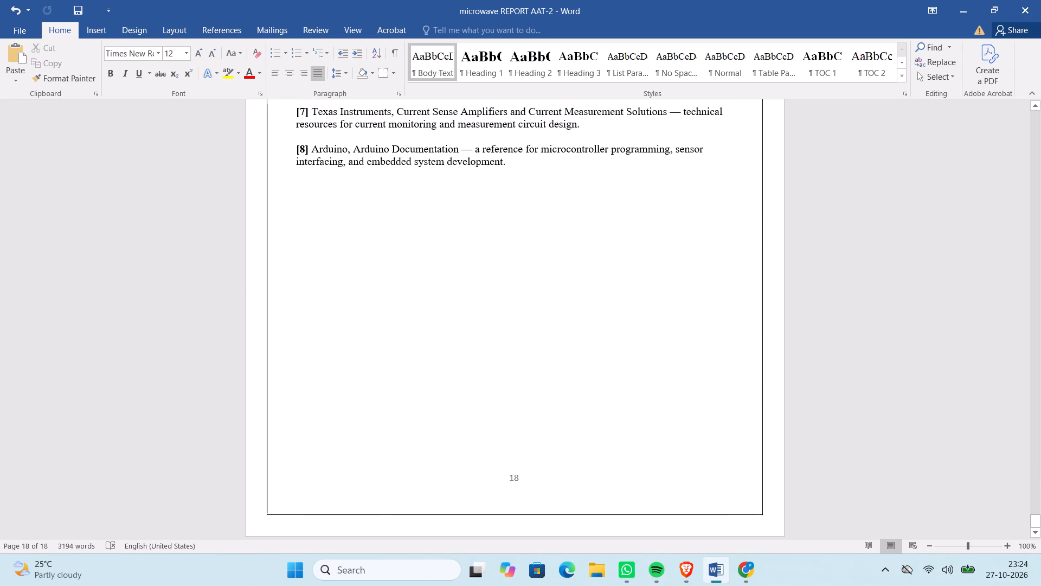
{"action": "scroll", "coordinate": [669, 227], "scroll_direction": "down", "scroll_amount": 4}
{"action": "double_click", "coordinate": [83, 2]}
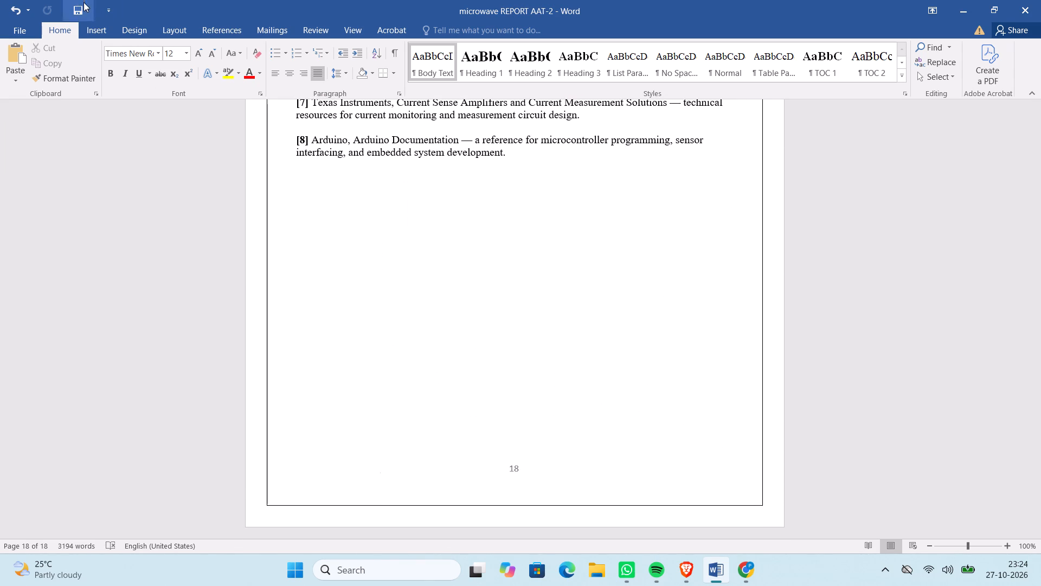
{"action": "left_click", "coordinate": [27, 31]}
{"action": "left_click", "coordinate": [39, 148]}
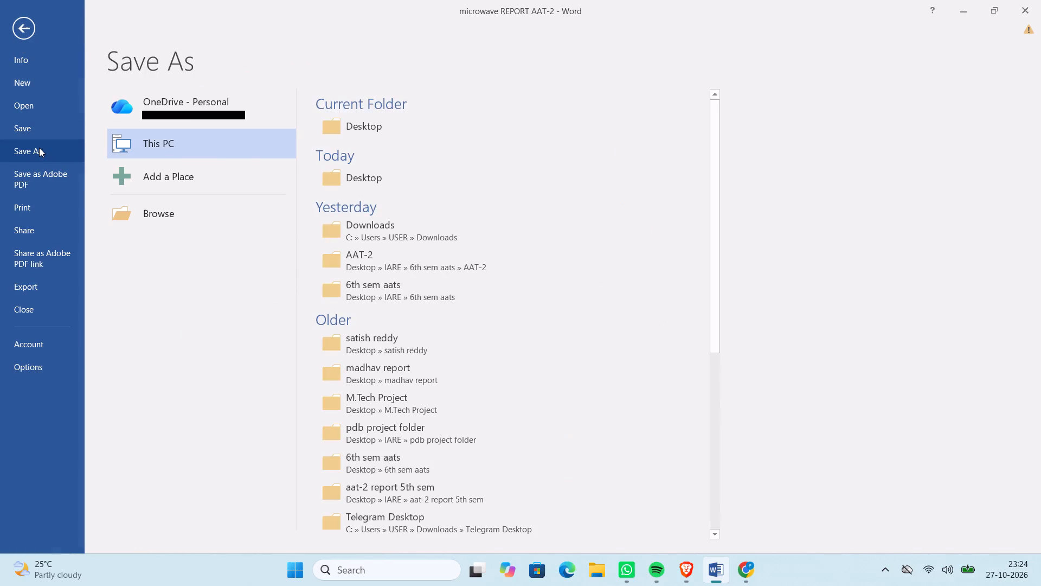
{"action": "left_click", "coordinate": [401, 118]}
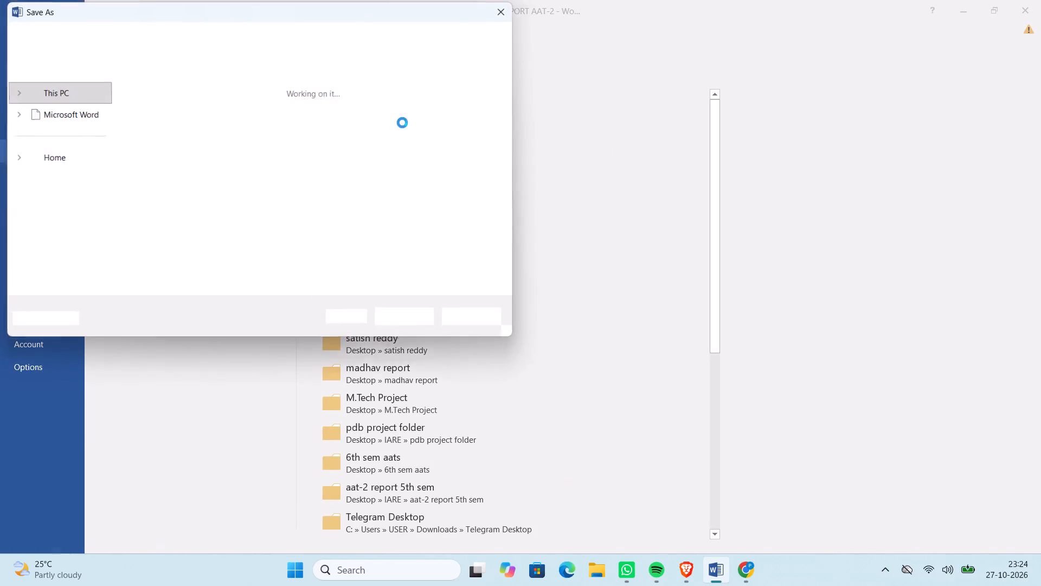
{"action": "type", "text": "em"}
{"action": "type", "text": "bedded system"}
{"action": "key", "text": "space"}
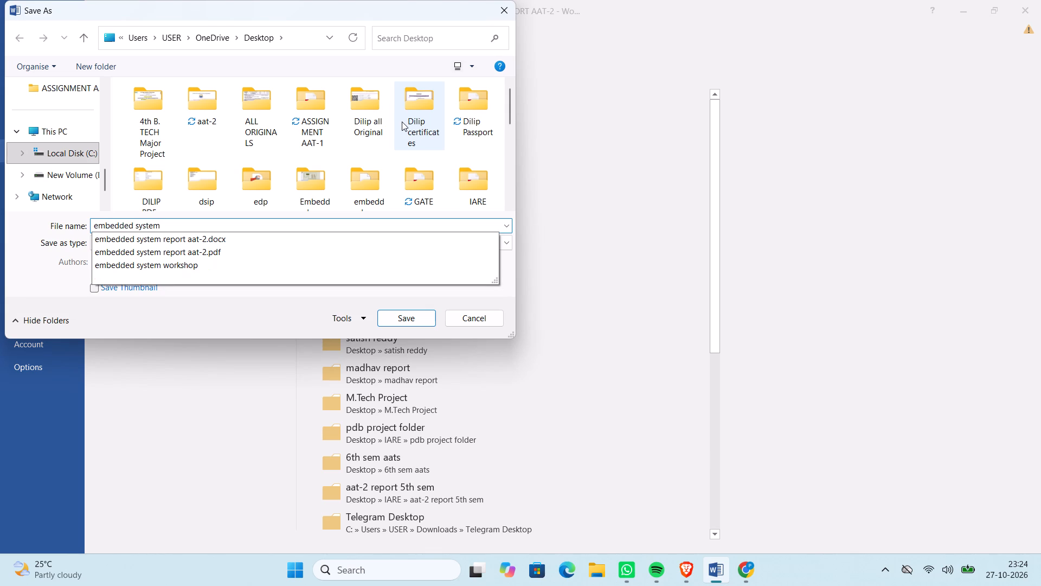
{"action": "type", "text": "report"}
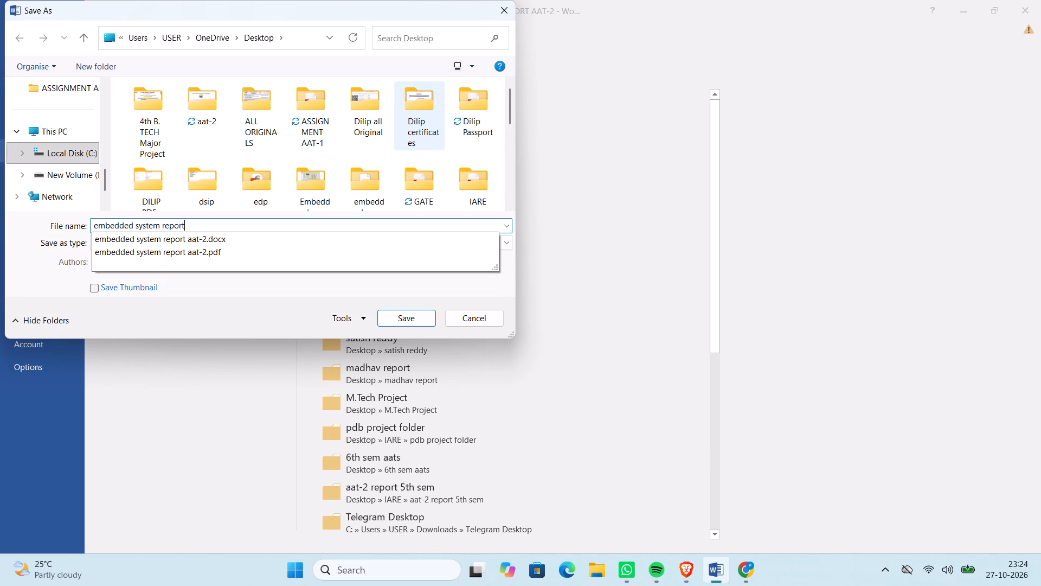
{"action": "key", "text": "space"}
{"action": "key", "text": "BackSpace"}
{"action": "key", "text": "BackSpace"}
{"action": "key", "text": "BackSpace"}
{"action": "key", "text": "BackSpace"}
{"action": "key", "text": "BackSpace"}
{"action": "key", "text": "BackSpace"}
{"action": "key", "text": "BackSpace"}
{"action": "type", "text": "design"}
{"action": "key", "text": "space"}
{"action": "type", "text": "and developmen"}
{"action": "type", "text": "t"}
{"action": "key", "text": "space"}
{"action": "type", "text": "aat-"}
{"action": "type", "text": "2"}
{"action": "key", "text": "space"}
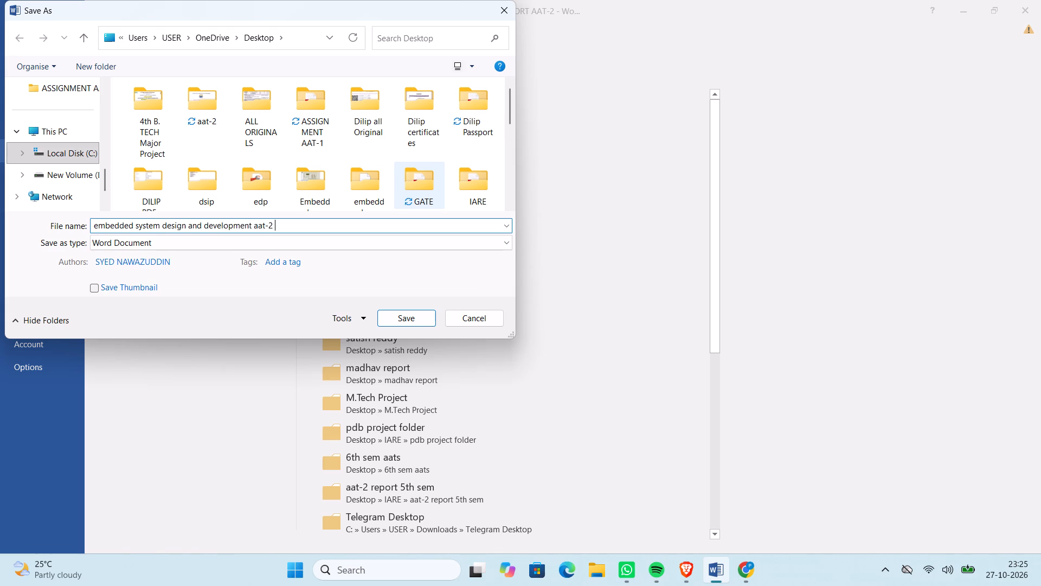
{"action": "type", "text": "pro"}
{"action": "type", "text": "jec"}
{"action": "key", "text": "t"}
{"action": "scroll", "coordinate": [55, 168], "scroll_direction": "up", "scroll_amount": 7}
{"action": "left_click", "coordinate": [58, 177]}
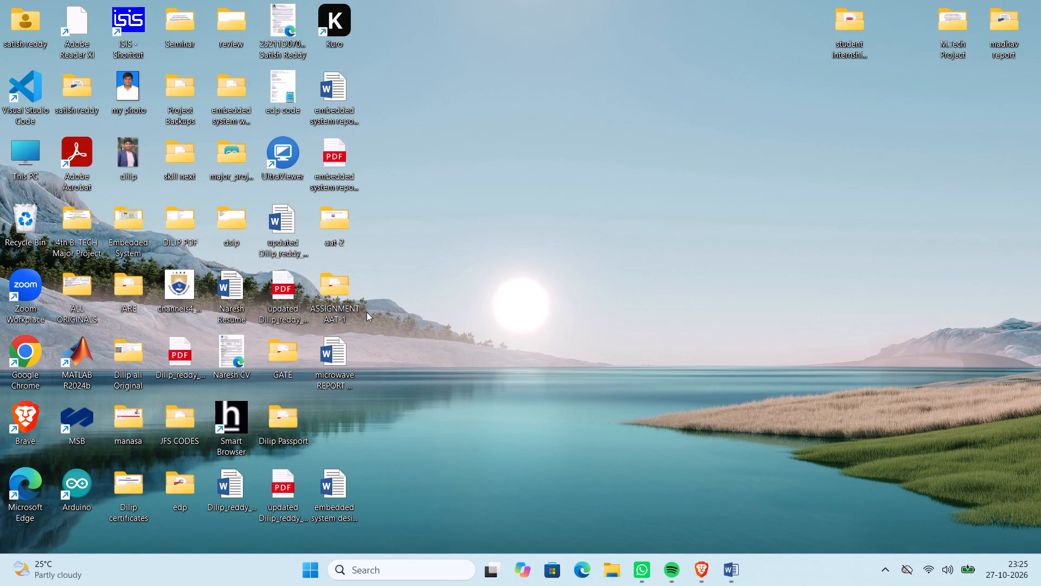
Permanently delete the old "embedded system report aat-2" Word document and its PDF from the desktop.
{"action": "left_click", "coordinate": [345, 71]}
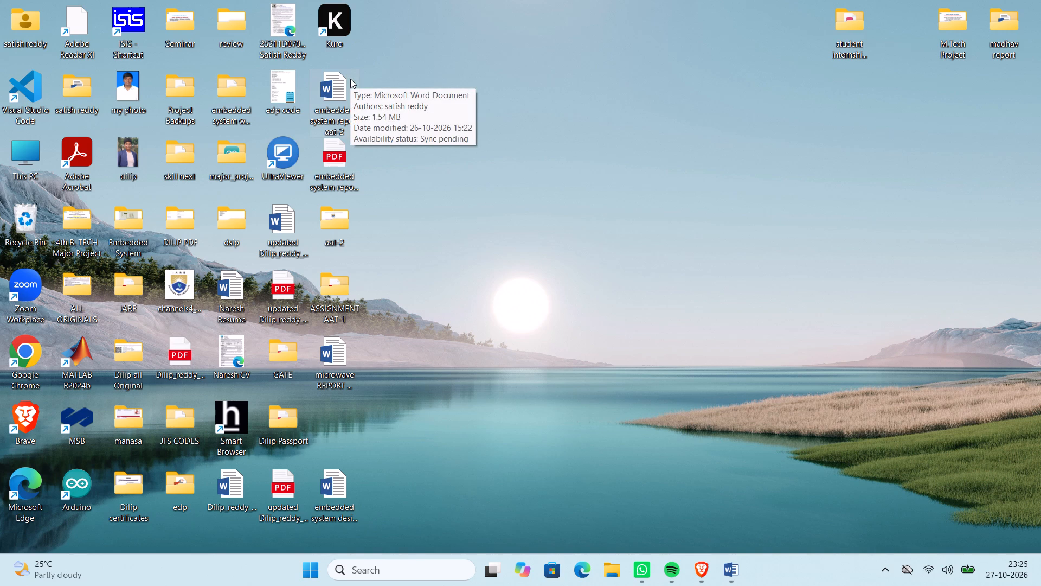
{"action": "key", "text": "shift+Delete"}
{"action": "key", "text": "Return"}
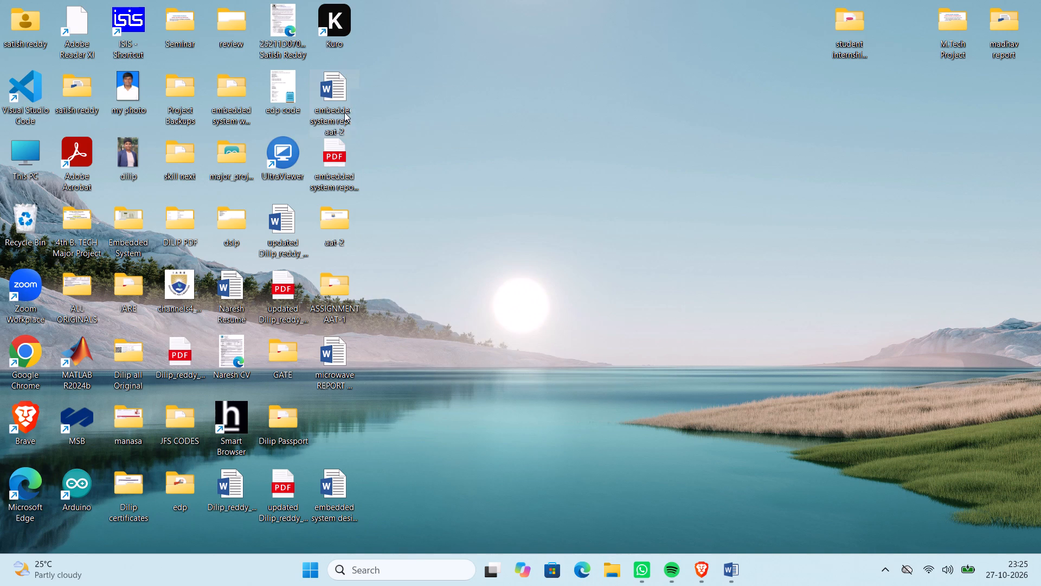
{"action": "left_click", "coordinate": [340, 151]}
{"action": "key", "text": "shift+Delete"}
{"action": "key", "text": "Return"}
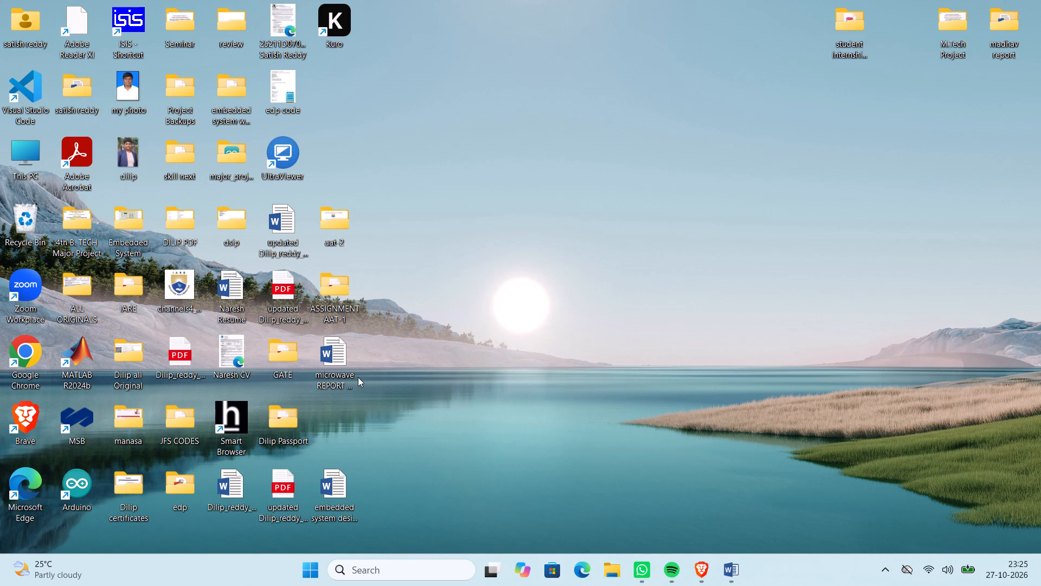
Move the microwave REPORT AAT-2 and "embedded system design and development aat-2 project" documents into the free desktop spots below the Kuro shortcut.
{"action": "left_click_drag", "start_coordinate": [341, 366], "coordinate": [367, 157]}
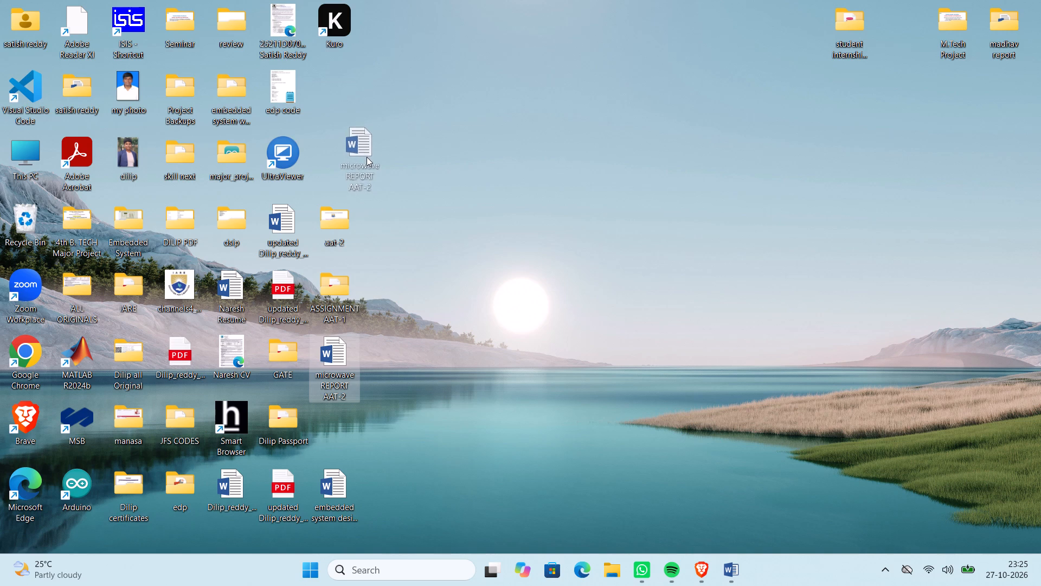
{"action": "left_click_drag", "start_coordinate": [367, 157], "coordinate": [350, 92]}
{"action": "left_click", "coordinate": [336, 82]}
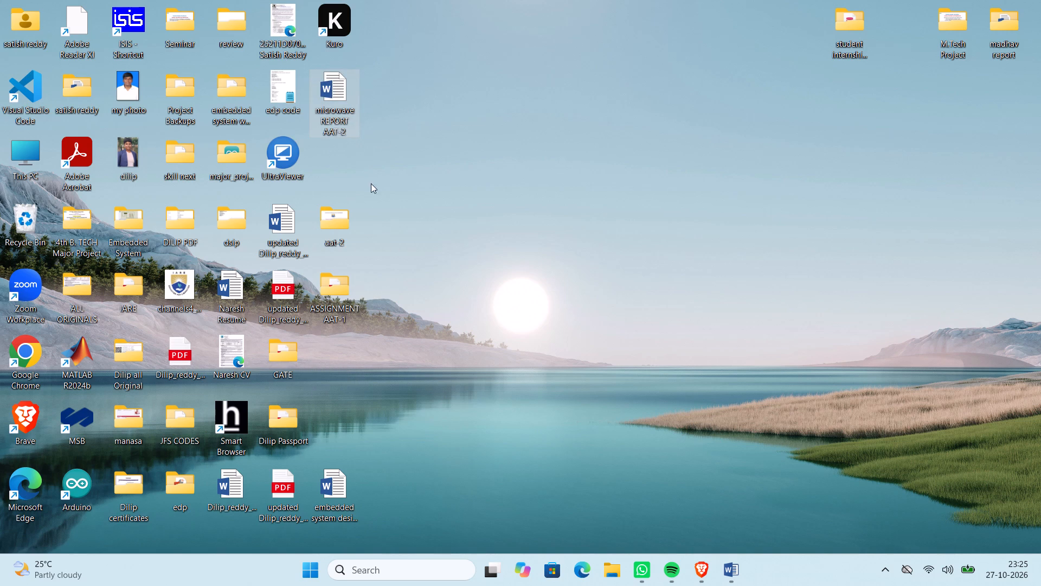
{"action": "left_click_drag", "start_coordinate": [337, 485], "coordinate": [335, 144]}
{"action": "left_click", "coordinate": [403, 256]}
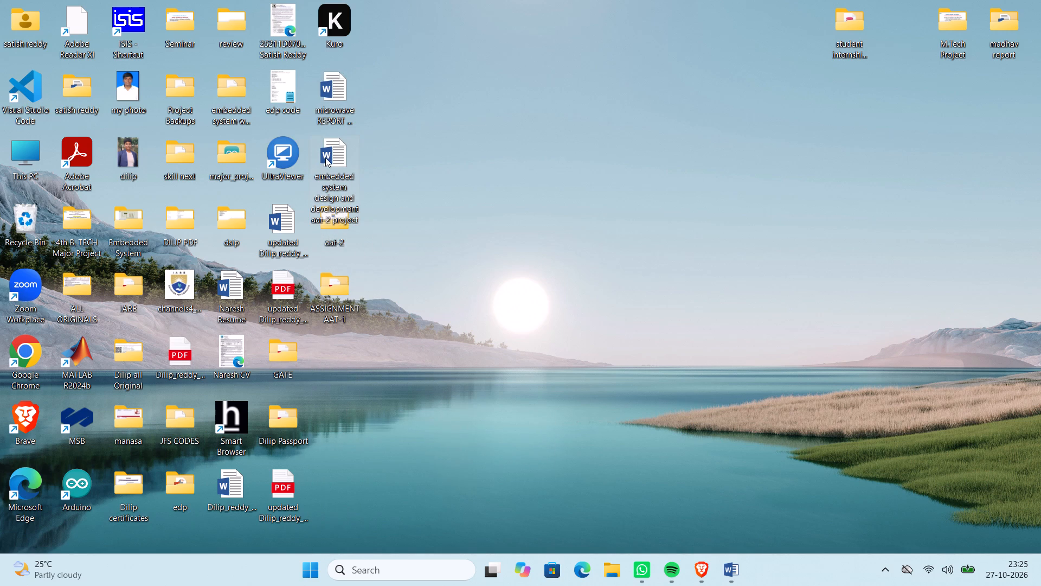
Move the "embedded system design and development aat-2 project" and microwave REPORT AAT-2 documents into the empty middle area of the desktop.
{"action": "left_click_drag", "start_coordinate": [332, 149], "coordinate": [485, 101]}
{"action": "left_click_drag", "start_coordinate": [325, 93], "coordinate": [497, 81]}
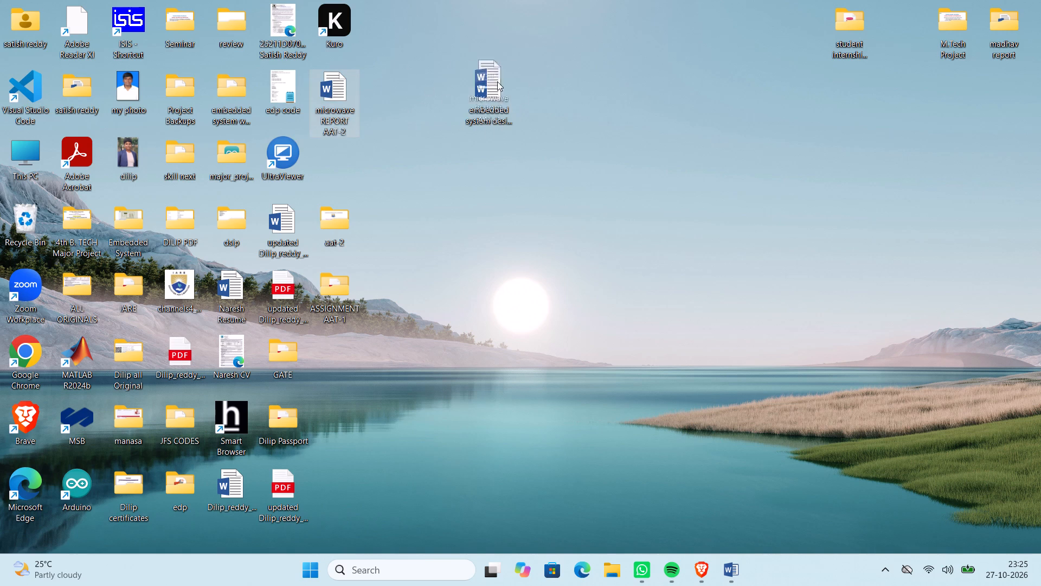
{"action": "left_click_drag", "start_coordinate": [497, 81], "coordinate": [582, 97]}
Open the "embedded system design and development aat-2 project" report and save it to the Desktop as a PDF with the same name.
{"action": "double_click", "coordinate": [501, 81]}
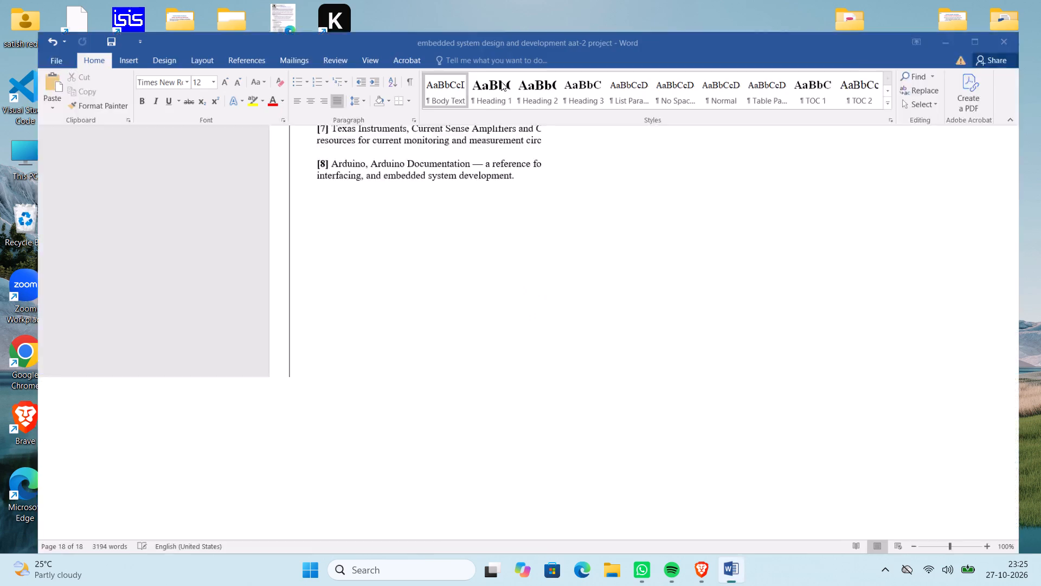
{"action": "scroll", "coordinate": [235, 112], "scroll_direction": "up", "scroll_amount": 12}
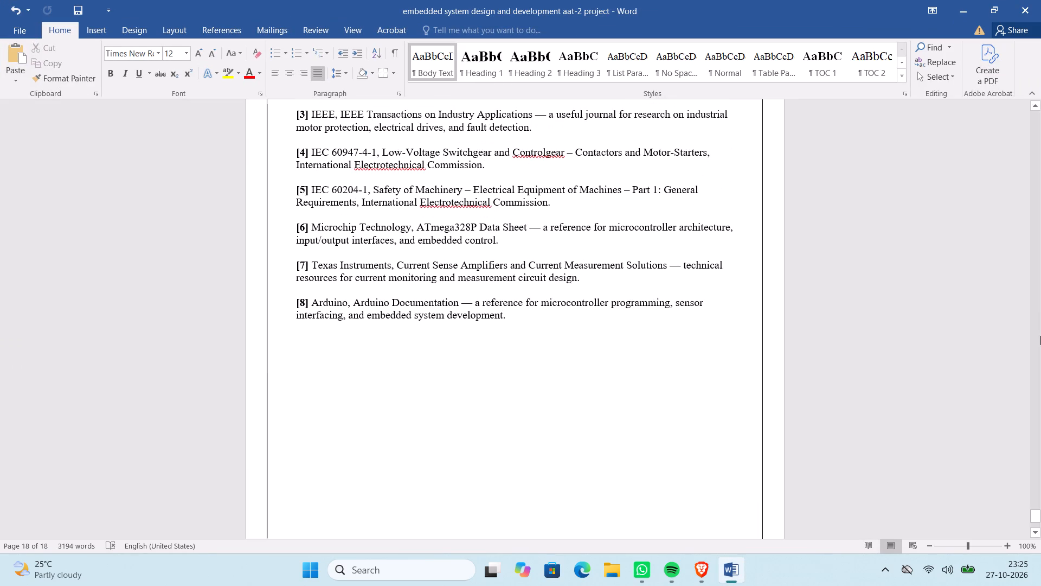
{"action": "left_click_drag", "start_coordinate": [1031, 518], "coordinate": [1026, 288]}
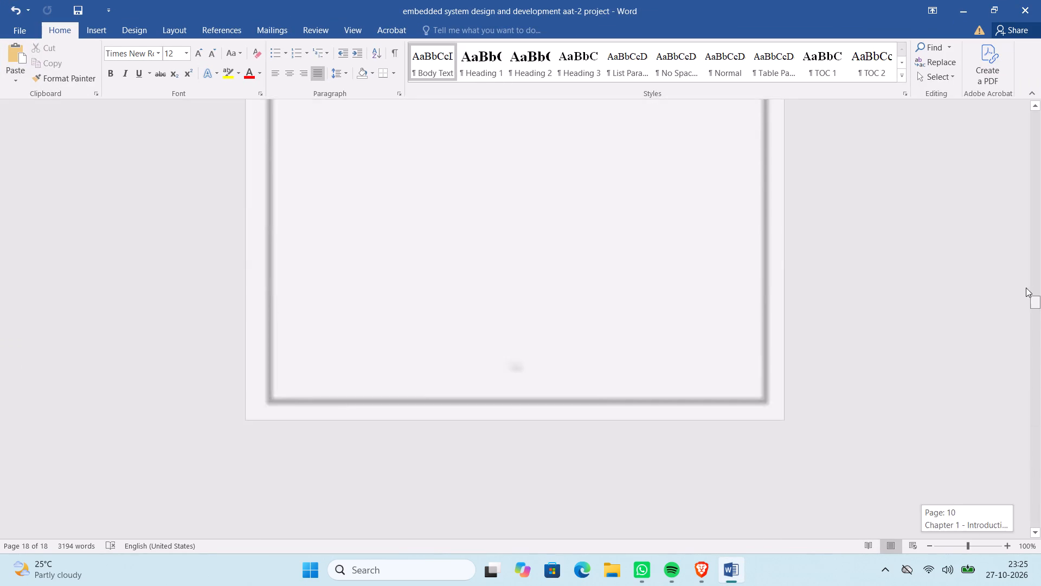
{"action": "left_click_drag", "start_coordinate": [1026, 288], "coordinate": [1024, 118]}
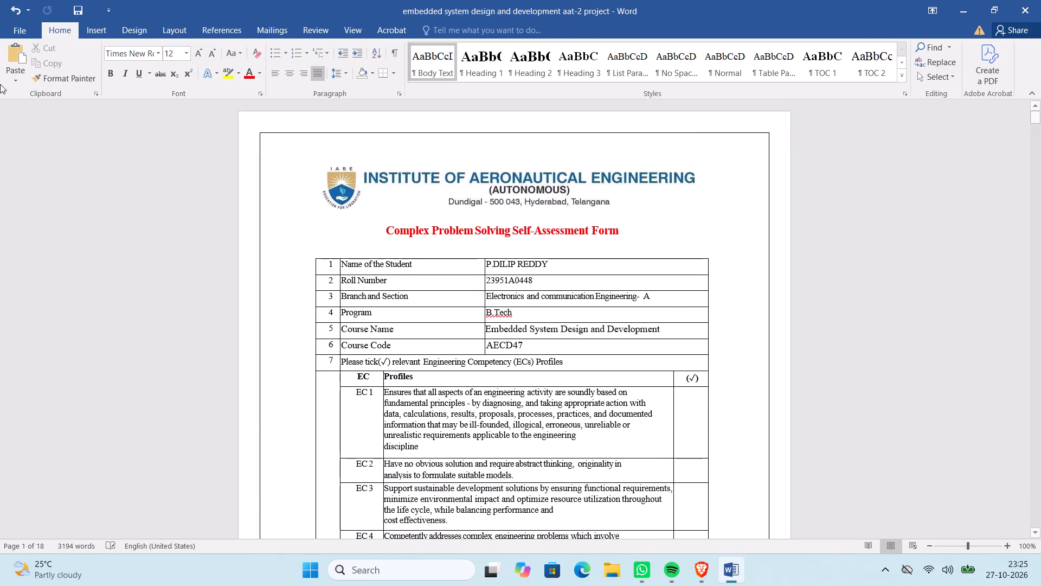
{"action": "left_click", "coordinate": [21, 35]}
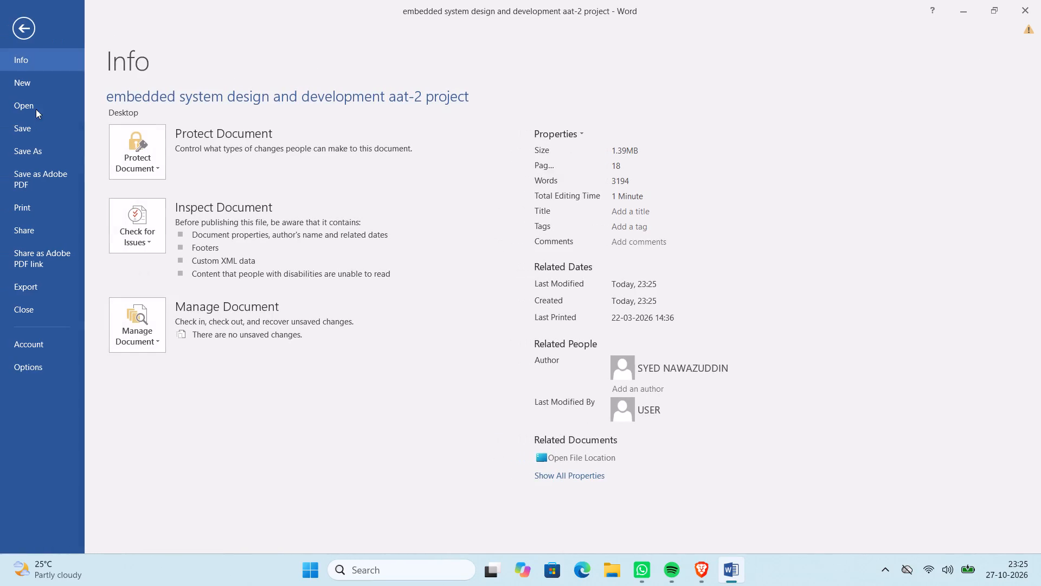
{"action": "left_click", "coordinate": [38, 152]}
{"action": "left_click", "coordinate": [384, 131]}
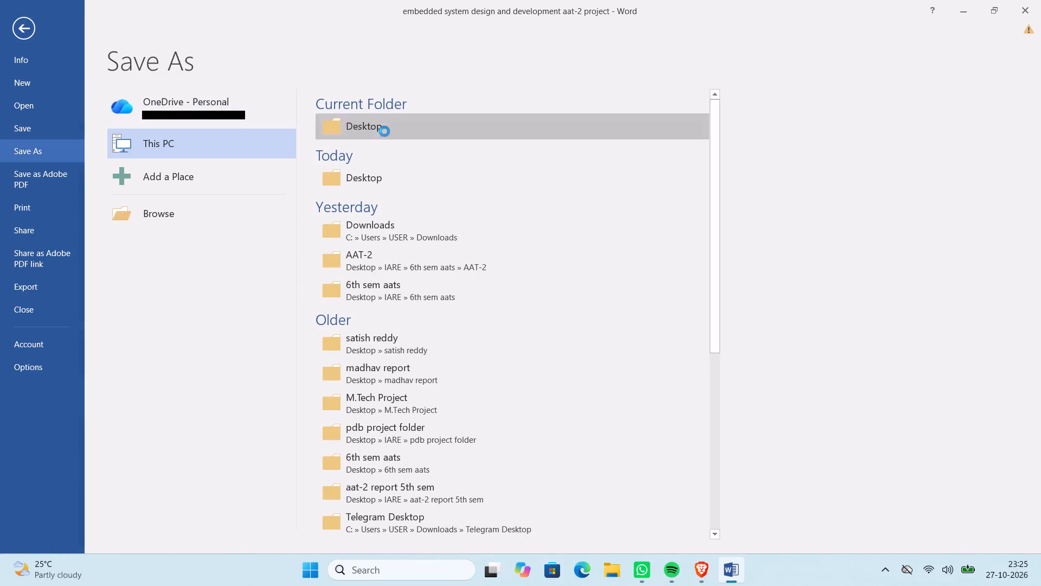
{"action": "left_click", "coordinate": [284, 244]}
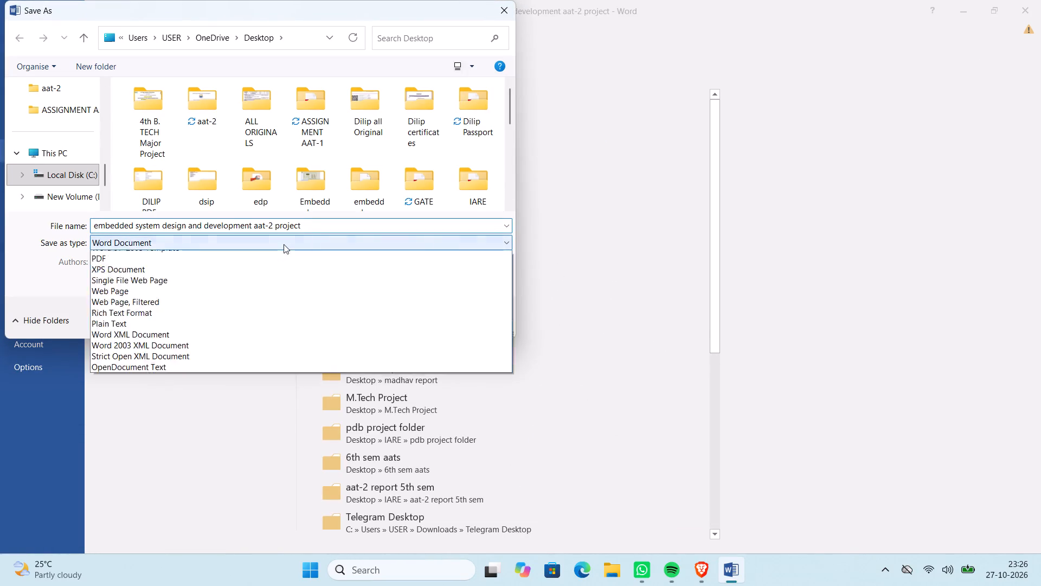
{"action": "left_click", "coordinate": [253, 317]}
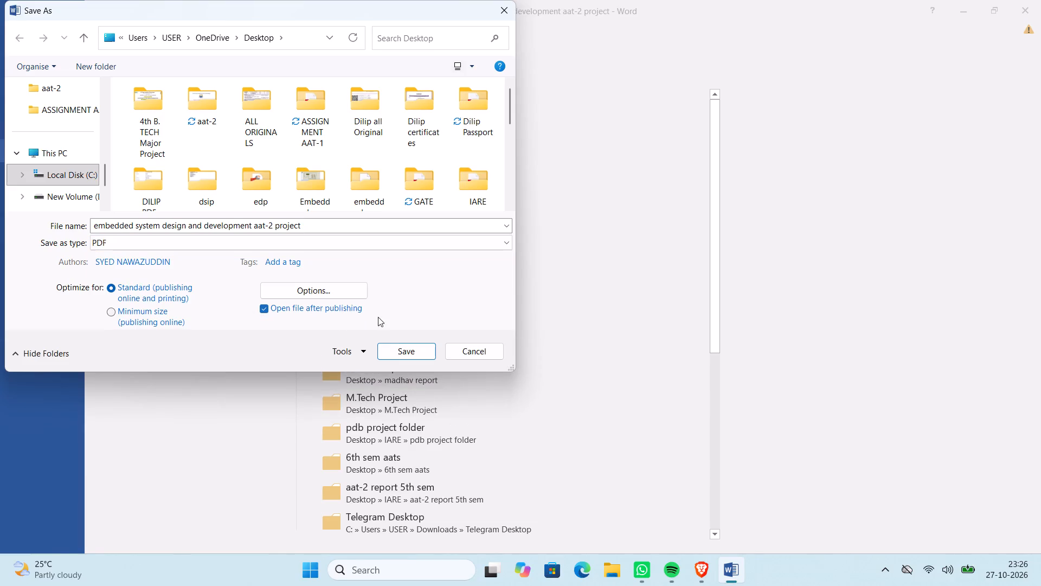
{"action": "left_click", "coordinate": [402, 348]}
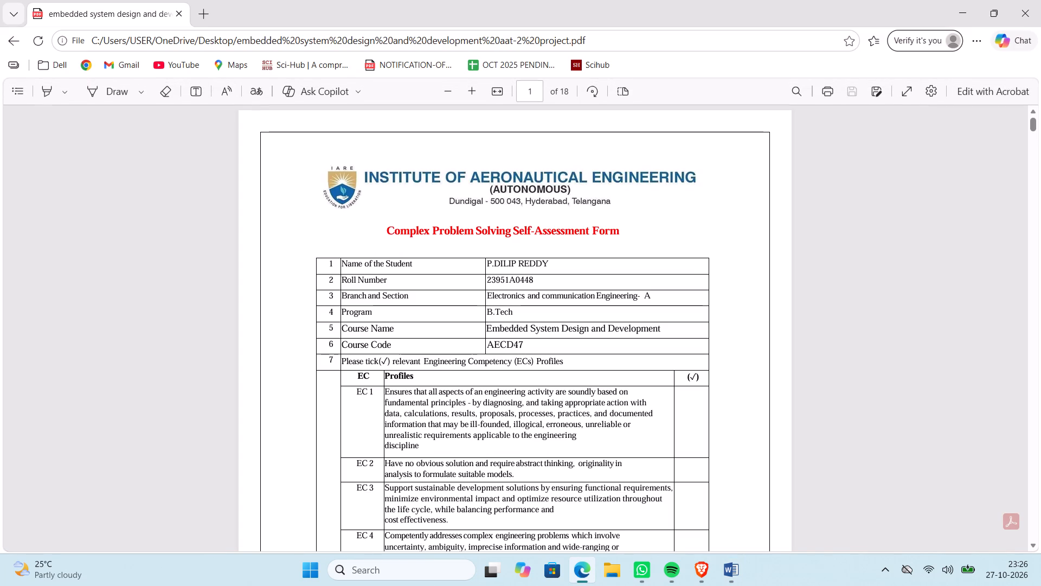
Check the self-assessment form and the title page in the exported PDF.
{"action": "scroll", "coordinate": [581, 325], "scroll_direction": "down", "scroll_amount": 3}
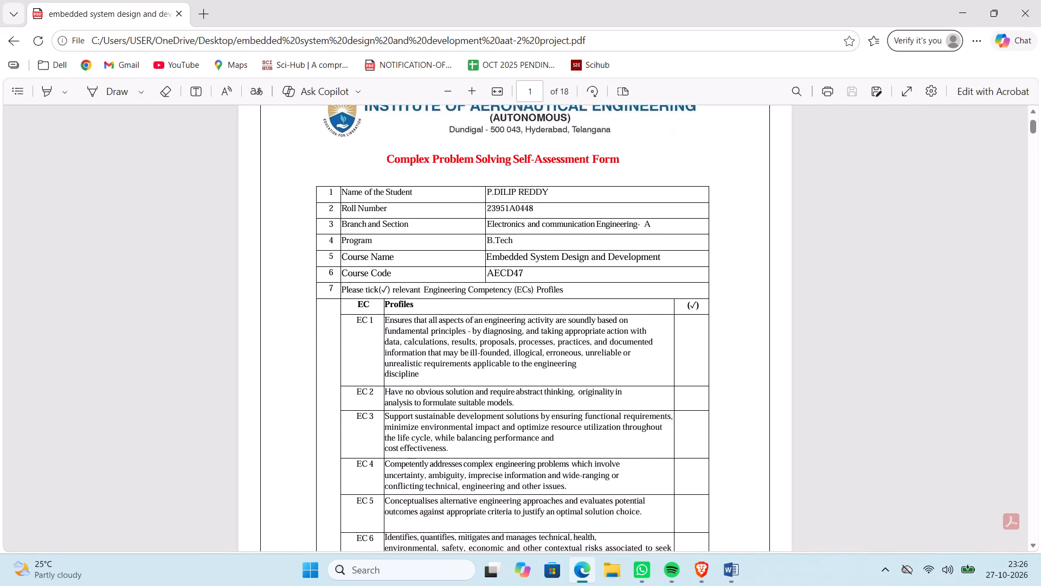
{"action": "scroll", "coordinate": [581, 325], "scroll_direction": "down", "scroll_amount": 13}
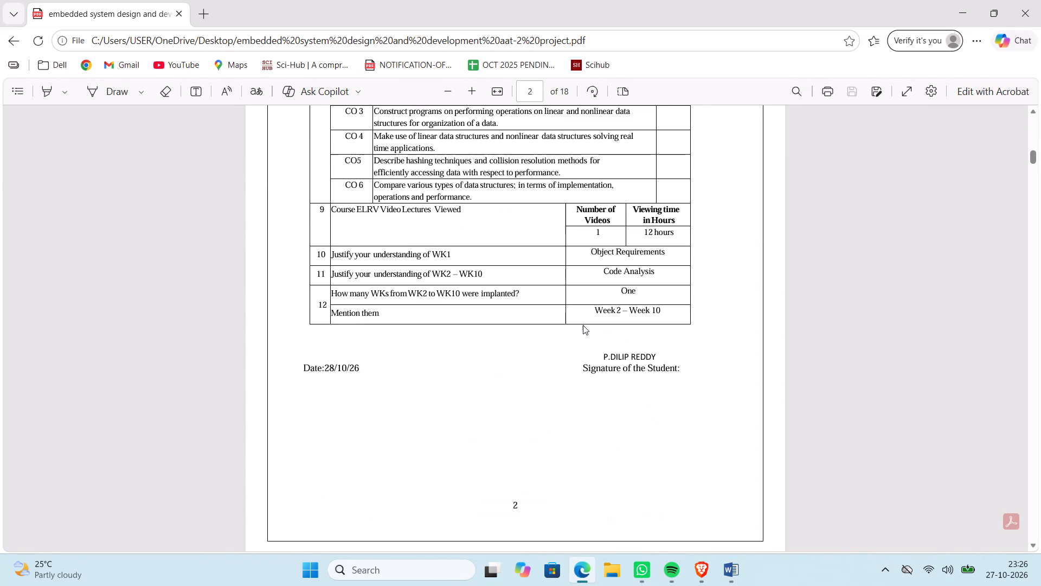
{"action": "scroll", "coordinate": [583, 325], "scroll_direction": "down", "scroll_amount": 6}
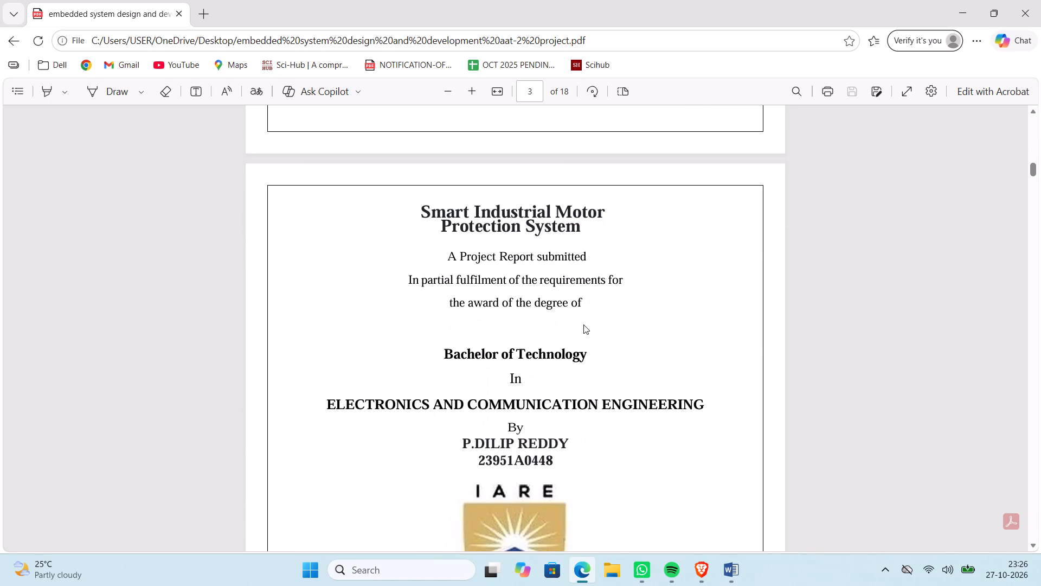
{"action": "scroll", "coordinate": [583, 324], "scroll_direction": "down", "scroll_amount": 5}
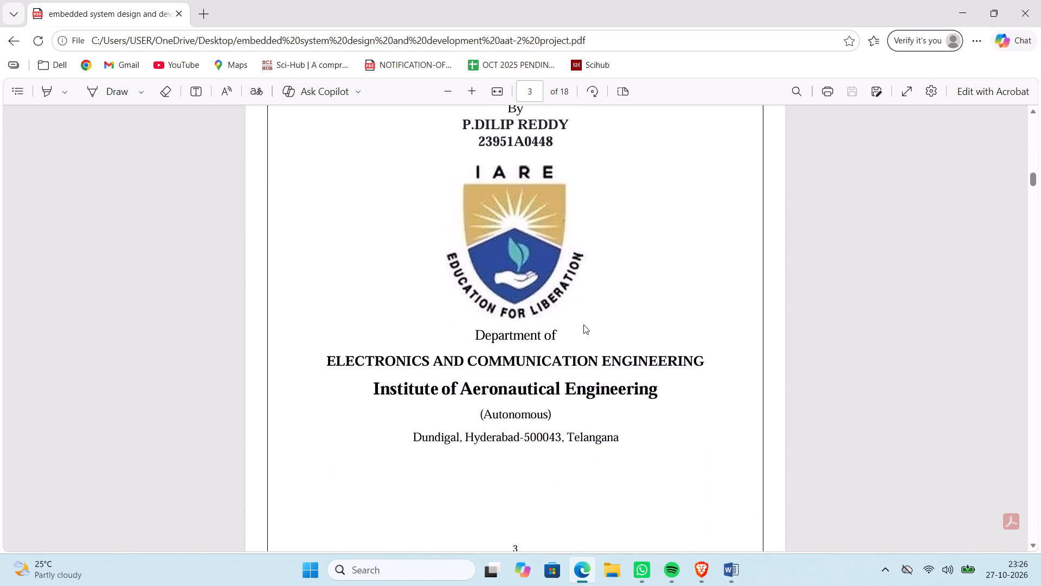
{"action": "scroll", "coordinate": [583, 324], "scroll_direction": "up", "scroll_amount": 1}
{"action": "scroll", "coordinate": [583, 324], "scroll_direction": "down", "scroll_amount": 1}
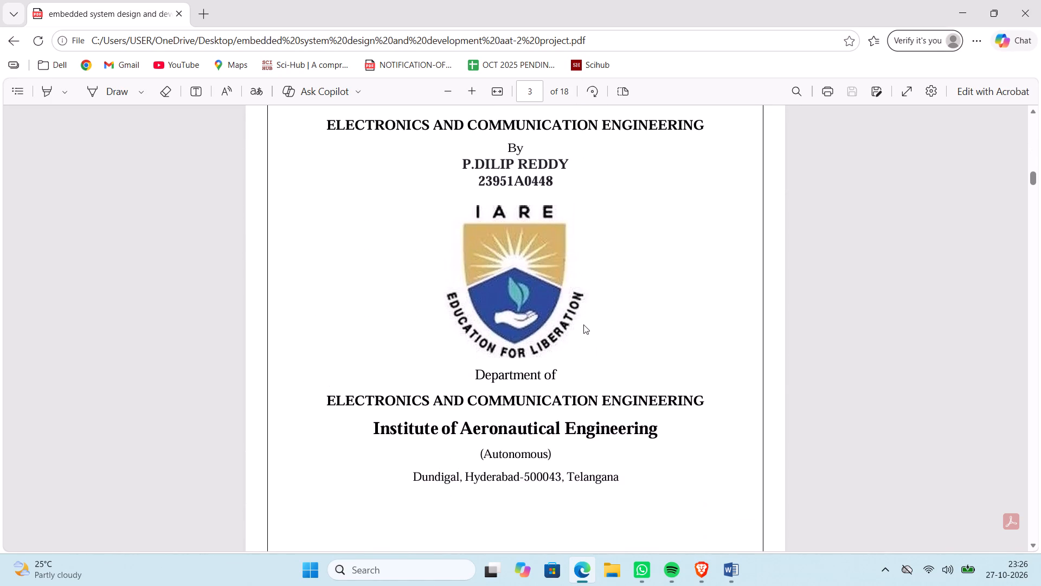
{"action": "scroll", "coordinate": [584, 324], "scroll_direction": "down", "scroll_amount": 7}
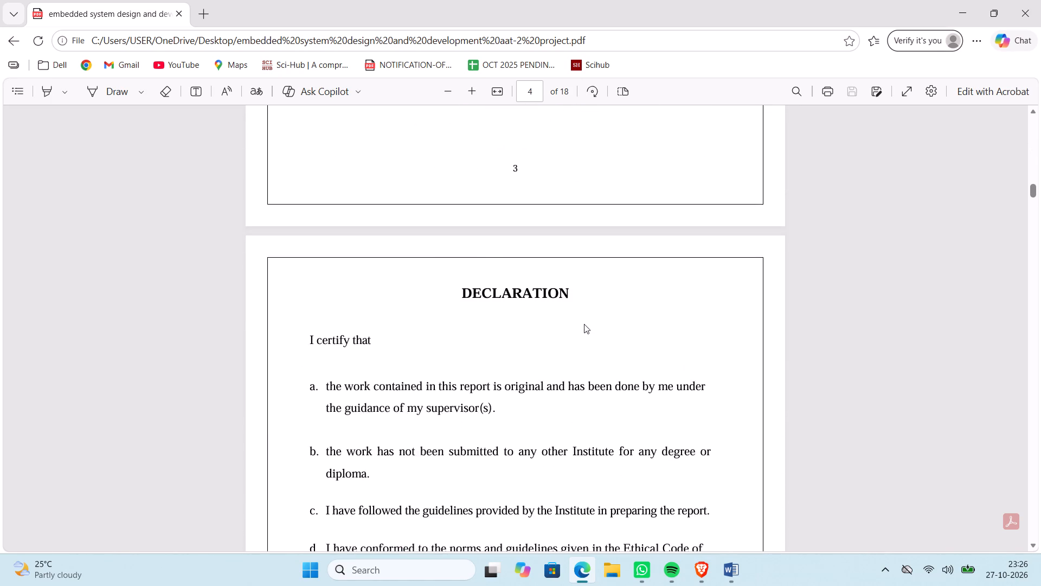
Review the declaration, certificate, approval sheet and acknowledgement pages of the PDF.
{"action": "scroll", "coordinate": [584, 324], "scroll_direction": "down", "scroll_amount": 10}
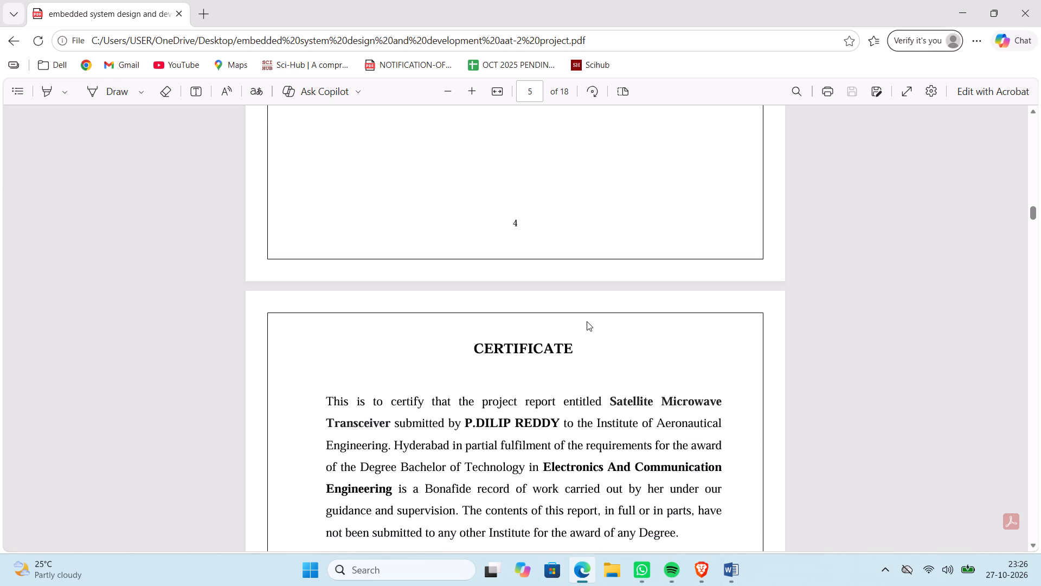
{"action": "scroll", "coordinate": [587, 321], "scroll_direction": "down", "scroll_amount": 10}
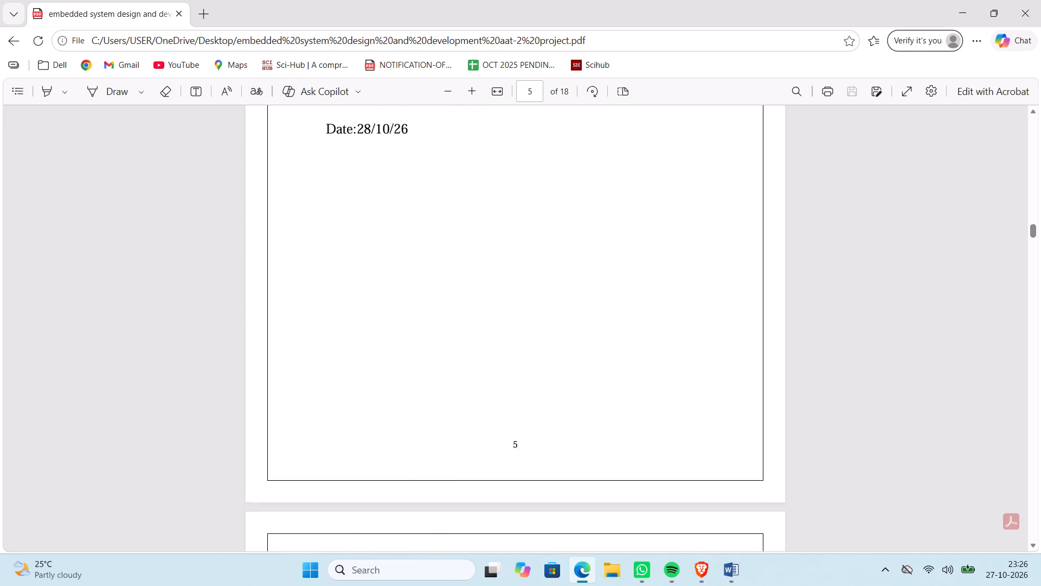
{"action": "scroll", "coordinate": [587, 322], "scroll_direction": "down", "scroll_amount": 11}
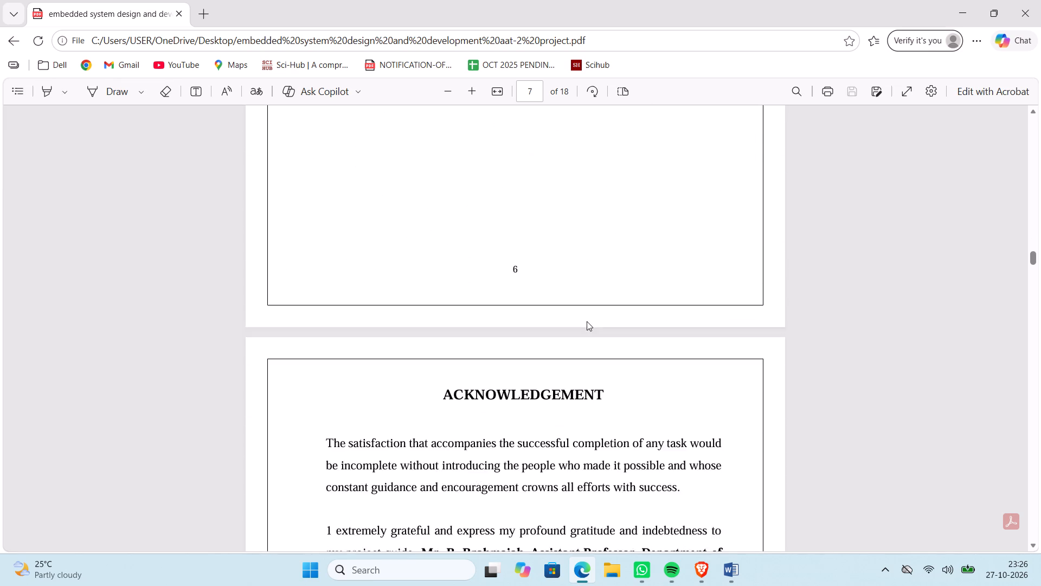
{"action": "scroll", "coordinate": [587, 321], "scroll_direction": "down", "scroll_amount": 5}
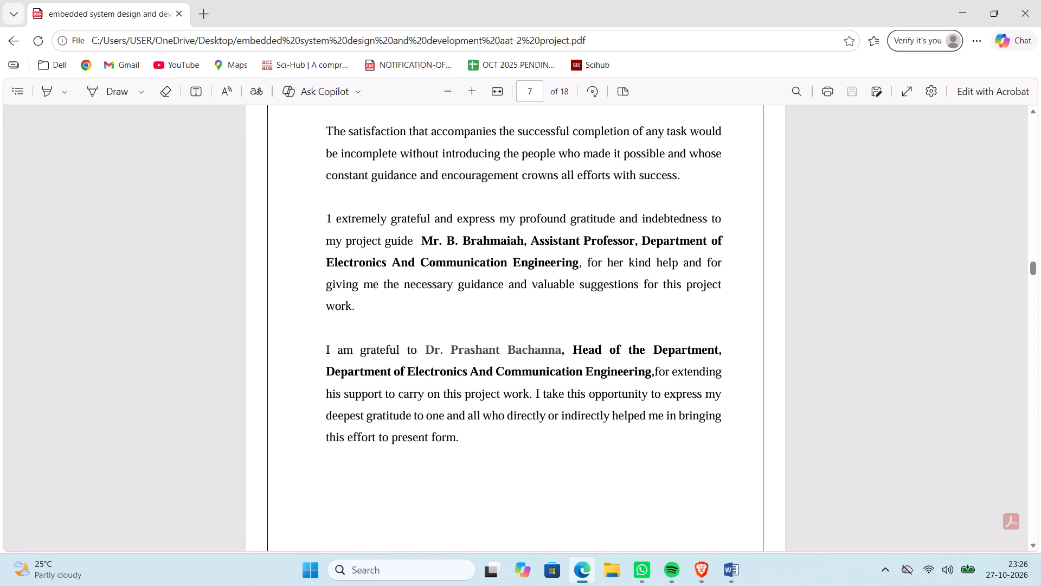
{"action": "scroll", "coordinate": [557, 305], "scroll_direction": "down", "scroll_amount": 2}
{"action": "scroll", "coordinate": [562, 310], "scroll_direction": "up", "scroll_amount": 2}
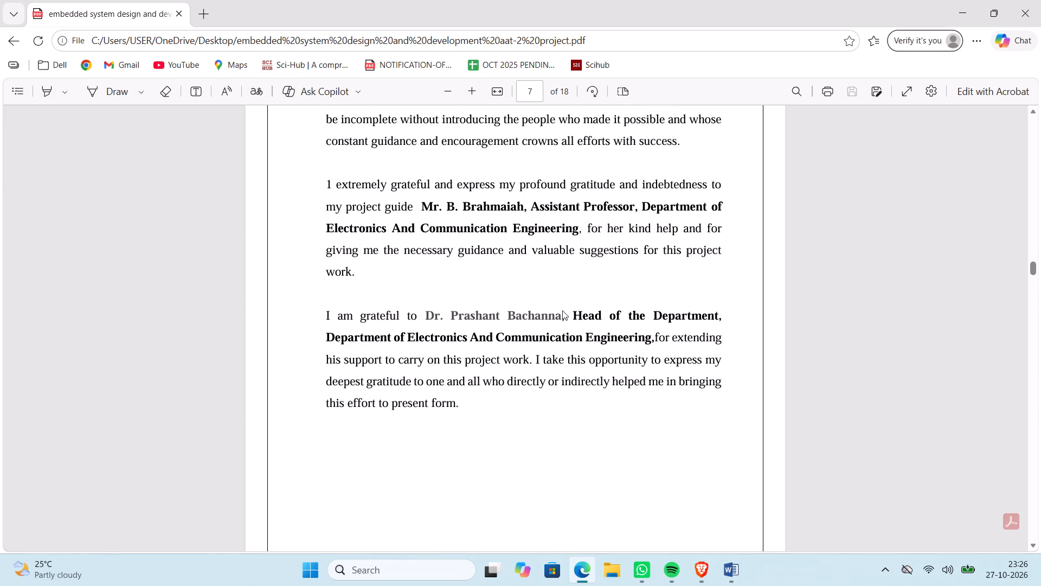
{"action": "scroll", "coordinate": [563, 333], "scroll_direction": "down", "scroll_amount": 5}
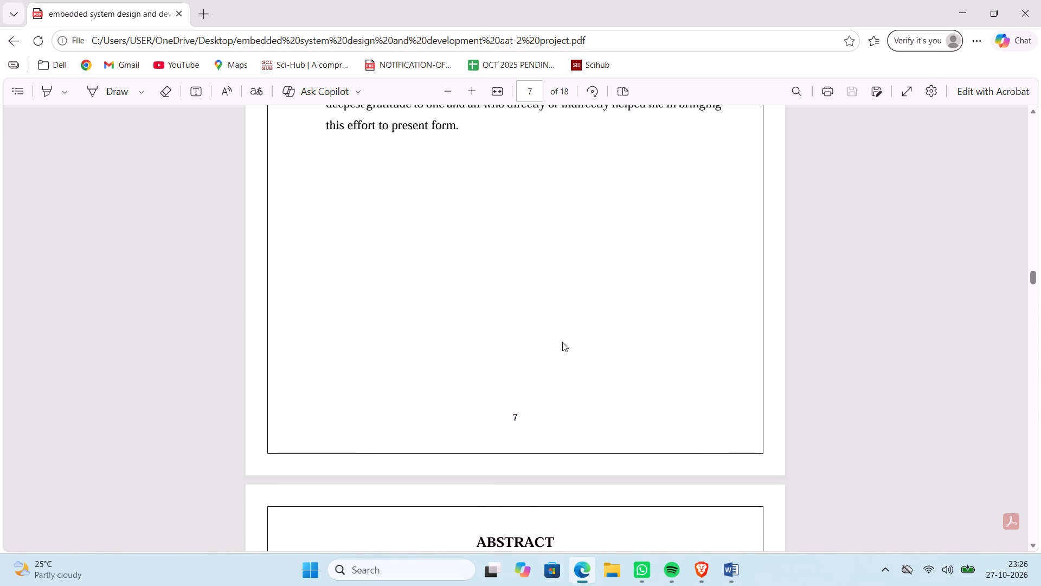
{"action": "scroll", "coordinate": [562, 342], "scroll_direction": "up", "scroll_amount": 5}
Review the abstract, the contents page and the introduction, prerequisites and requirements chapters of the PDF.
{"action": "scroll", "coordinate": [562, 342], "scroll_direction": "down", "scroll_amount": 11}
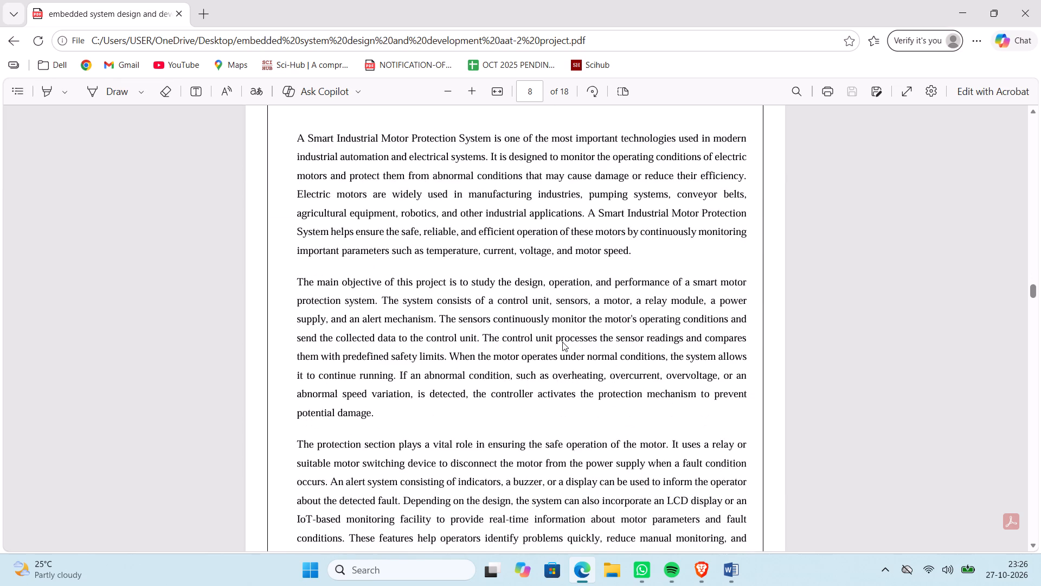
{"action": "scroll", "coordinate": [562, 342], "scroll_direction": "down", "scroll_amount": 13}
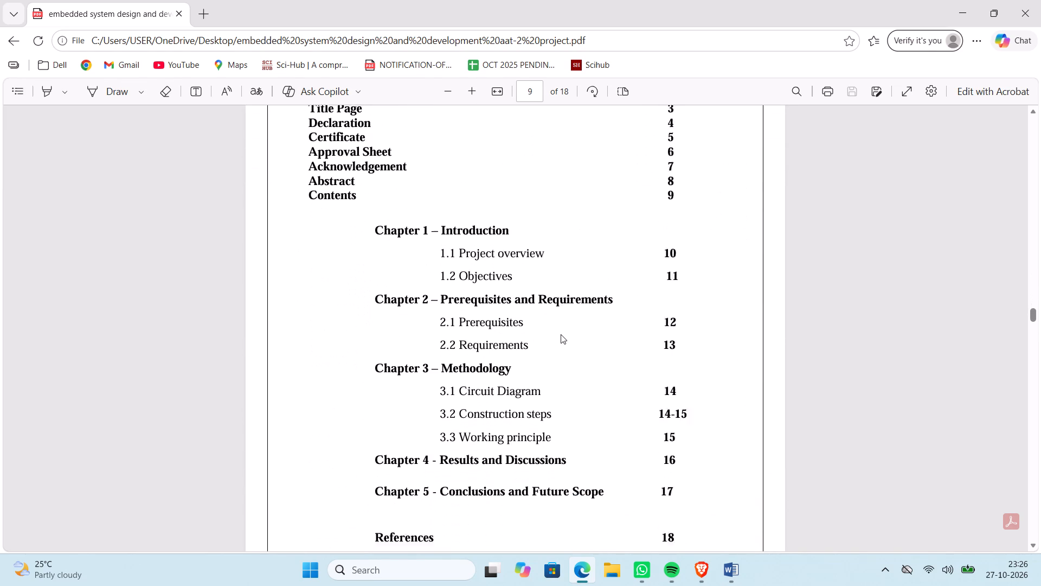
{"action": "scroll", "coordinate": [561, 334], "scroll_direction": "down", "scroll_amount": 17}
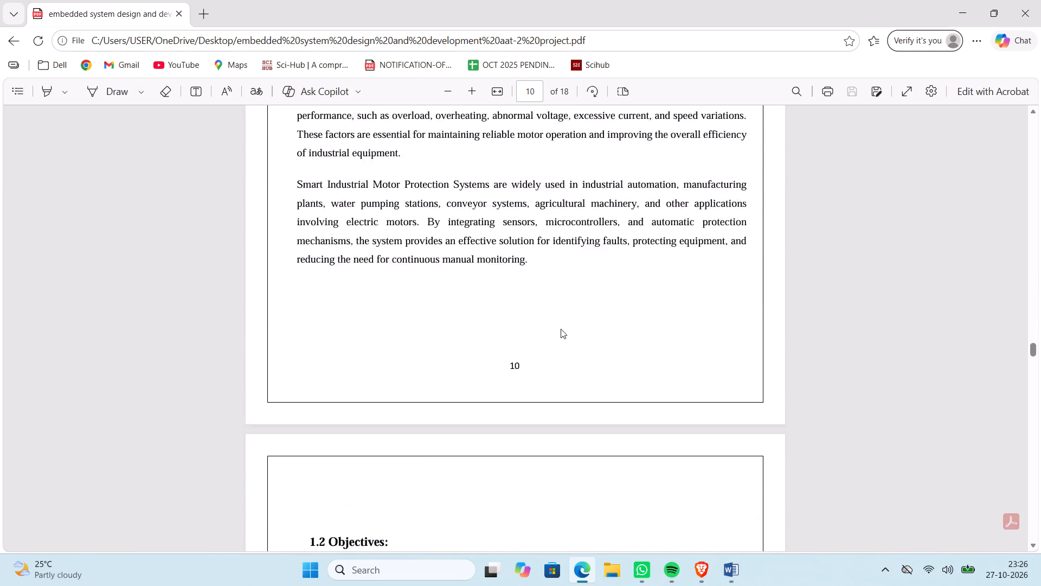
{"action": "scroll", "coordinate": [561, 329], "scroll_direction": "down", "scroll_amount": 16}
{"action": "scroll", "coordinate": [560, 328], "scroll_direction": "down", "scroll_amount": 14}
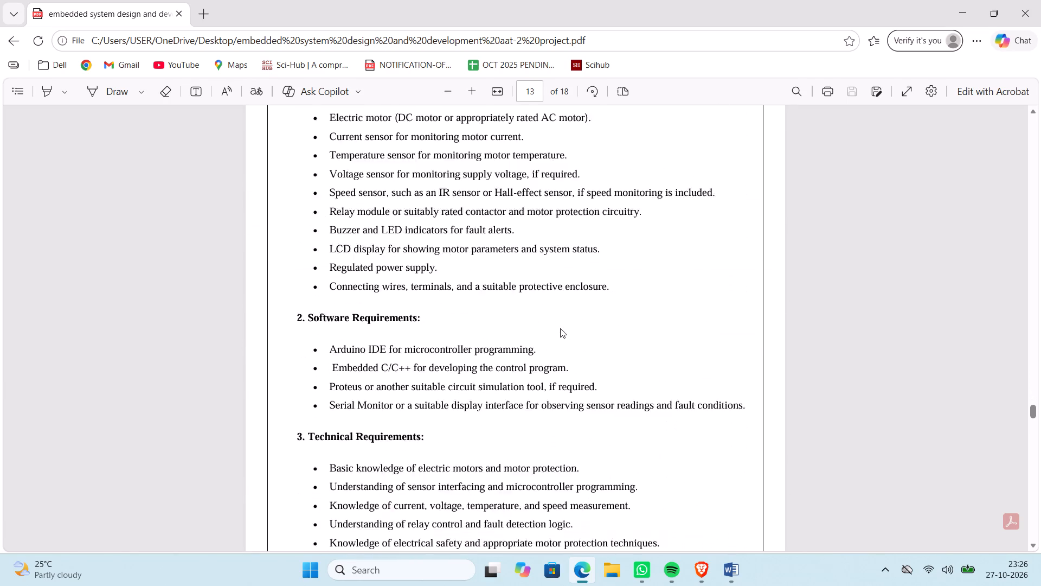
Review the methodology, results, conclusions and references pages through to the end of the PDF.
{"action": "scroll", "coordinate": [560, 328], "scroll_direction": "down", "scroll_amount": 17}
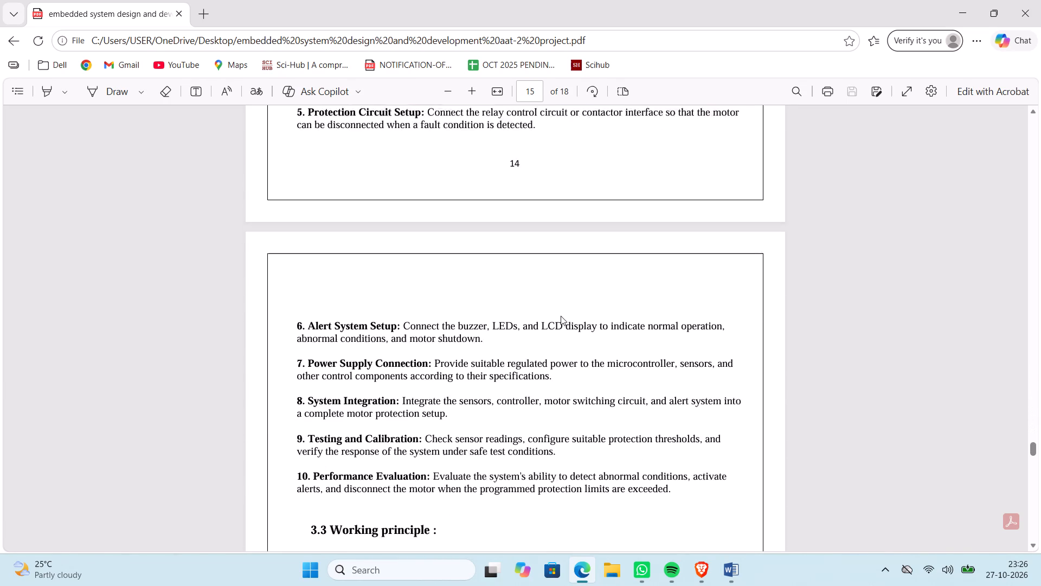
{"action": "scroll", "coordinate": [561, 315], "scroll_direction": "down", "scroll_amount": 19}
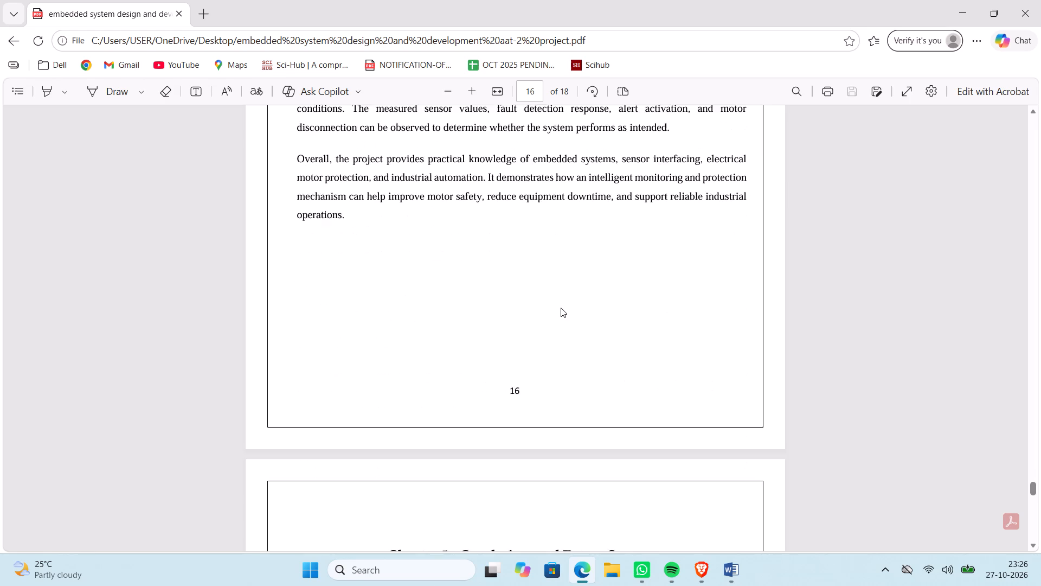
{"action": "scroll", "coordinate": [561, 308], "scroll_direction": "down", "scroll_amount": 18}
{"action": "scroll", "coordinate": [564, 297], "scroll_direction": "down", "scroll_amount": 8}
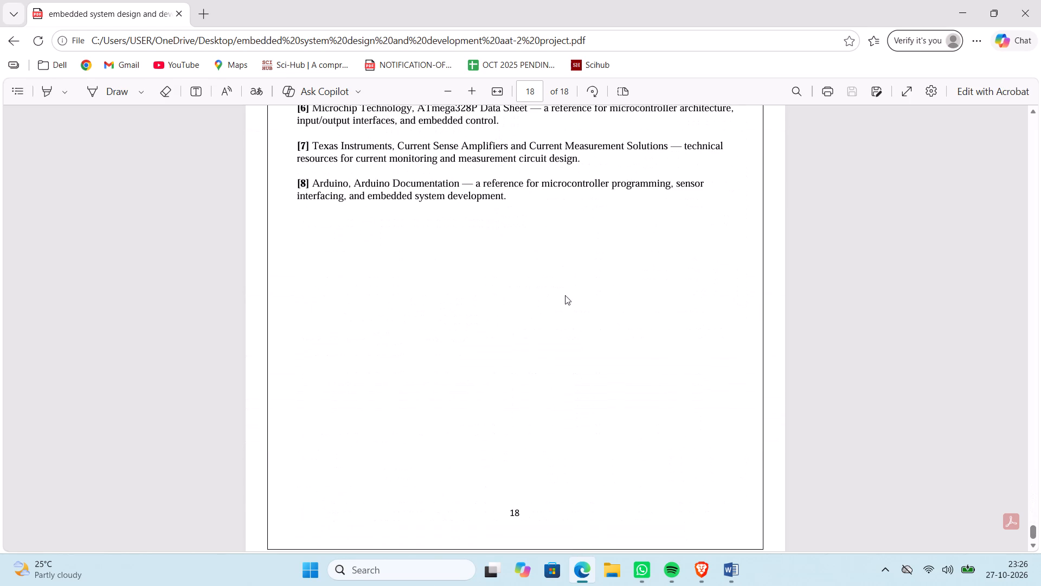
{"action": "scroll", "coordinate": [565, 295], "scroll_direction": "down", "scroll_amount": 7}
Close the exported PDF and the Word report to return to the desktop.
{"action": "left_click", "coordinate": [1040, 0]}
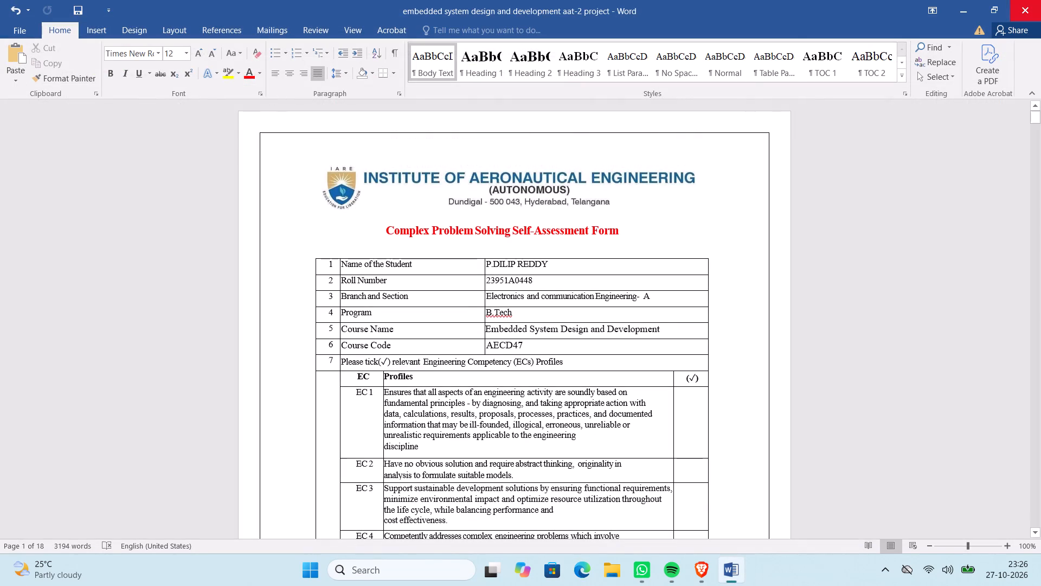
{"action": "left_click", "coordinate": [1029, 2]}
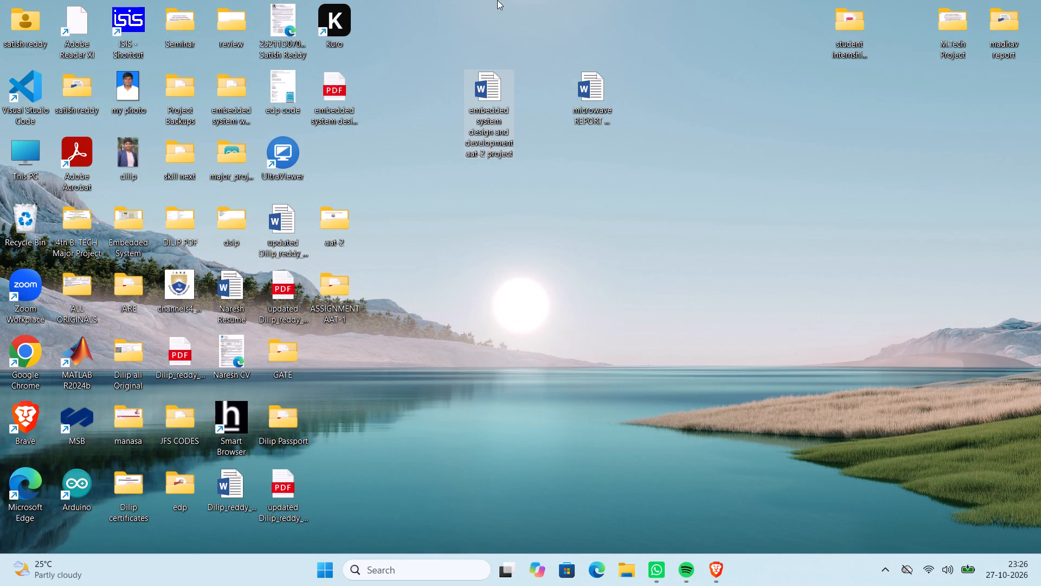
Reopen the "embedded system design and development aat-2 project" Word document from the desktop, check its opening pages and close it.
{"action": "left_click", "coordinate": [479, 107]}
{"action": "double_click", "coordinate": [479, 107]}
{"action": "double_click", "coordinate": [487, 90]}
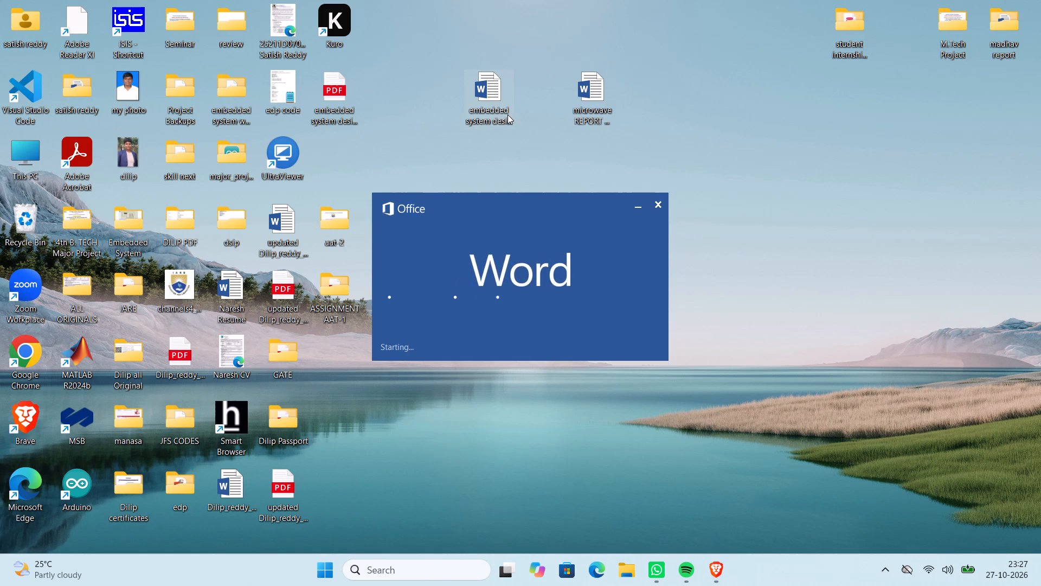
{"action": "scroll", "coordinate": [766, 190], "scroll_direction": "down", "scroll_amount": 16}
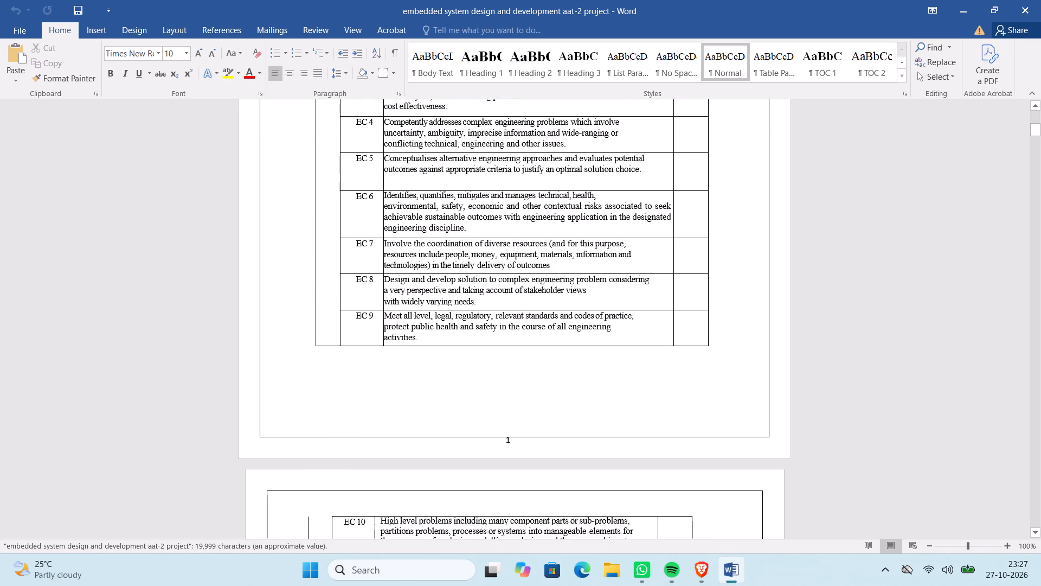
{"action": "scroll", "coordinate": [766, 175], "scroll_direction": "down", "scroll_amount": 5}
{"action": "left_click", "coordinate": [1040, 0]}
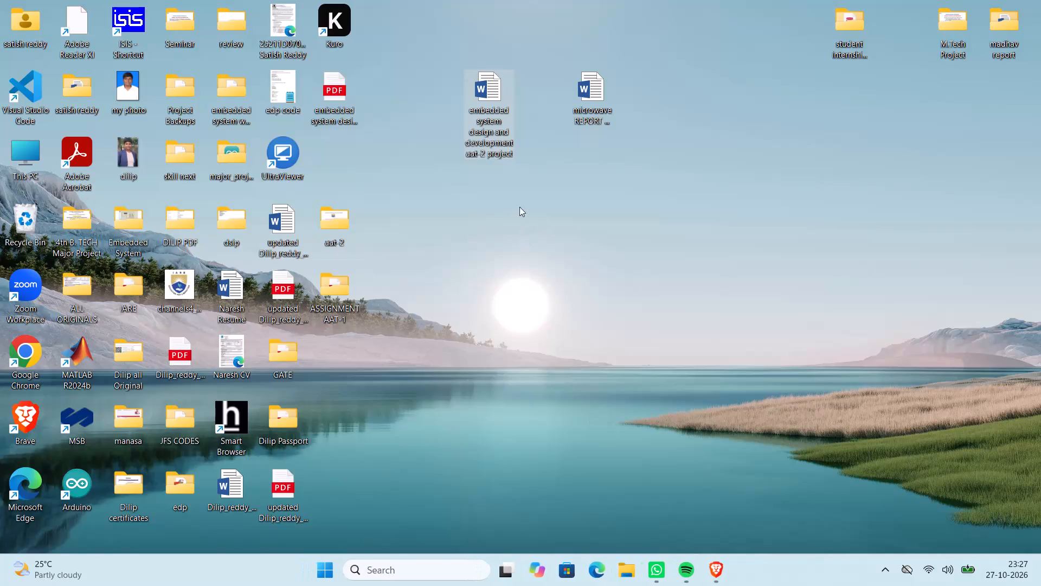
Copy the "embedded system design and development aat-2 project" Word document on the desktop to the clipboard.
{"action": "key", "text": "ctrl+c"}
{"action": "key", "text": "ctrl+c"}
{"action": "key", "text": "ctrl+c"}
{"action": "key", "text": "ctrl+c"}
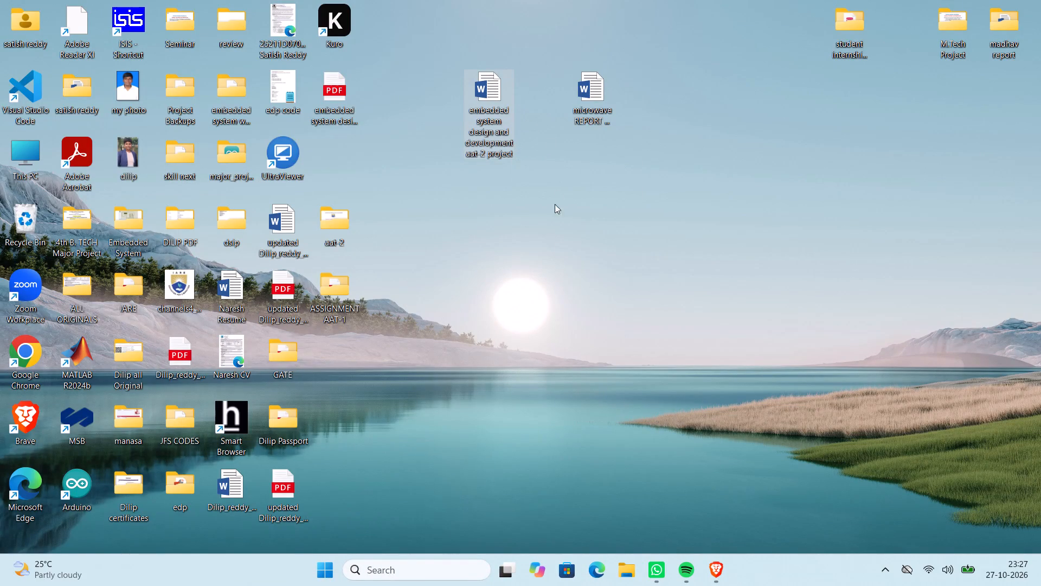
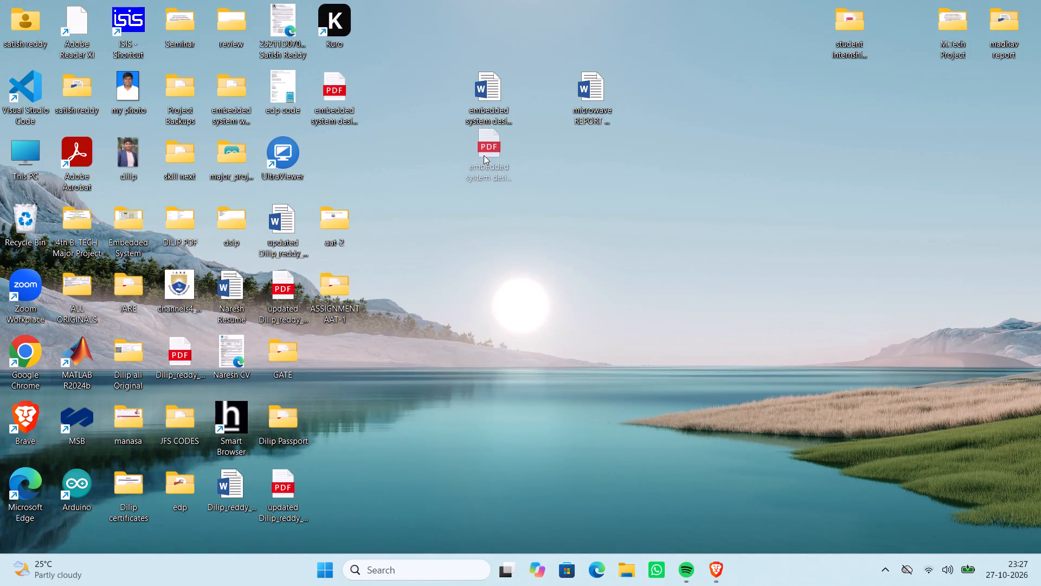
Open the "microwave REPORT AAT-2" Word document from the desktop, check its form, certificate and approval pages, and close it.
{"action": "double_click", "coordinate": [598, 82]}
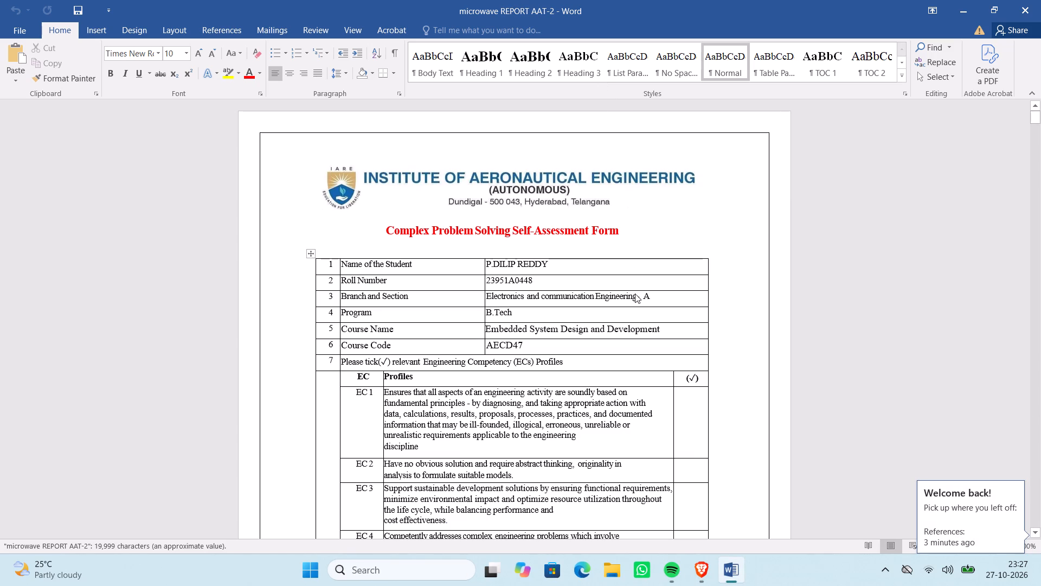
{"action": "scroll", "coordinate": [635, 294], "scroll_direction": "down", "scroll_amount": 7}
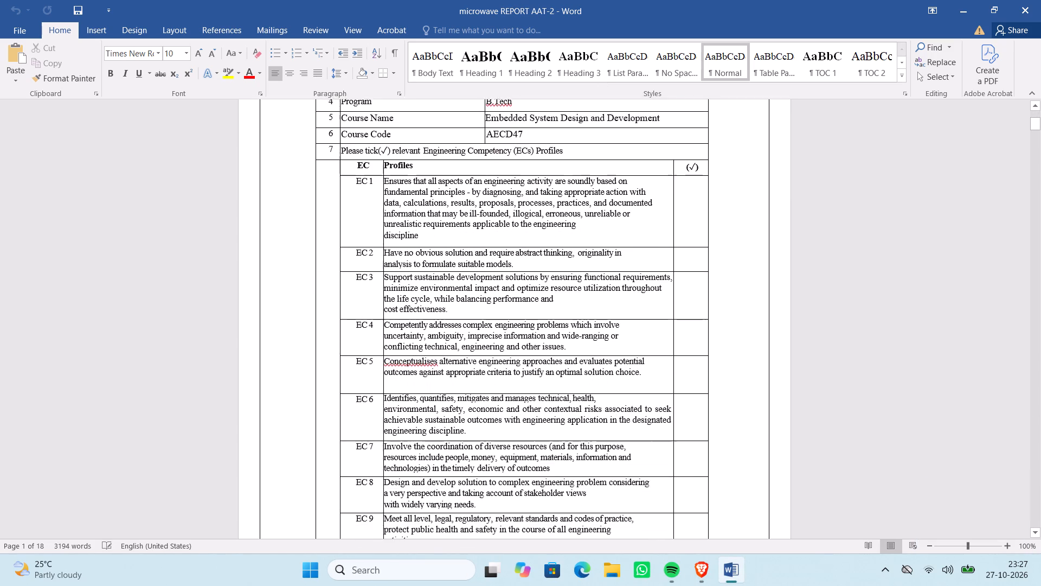
{"action": "scroll", "coordinate": [638, 295], "scroll_direction": "down", "scroll_amount": 20}
{"action": "scroll", "coordinate": [638, 295], "scroll_direction": "down", "scroll_amount": 5}
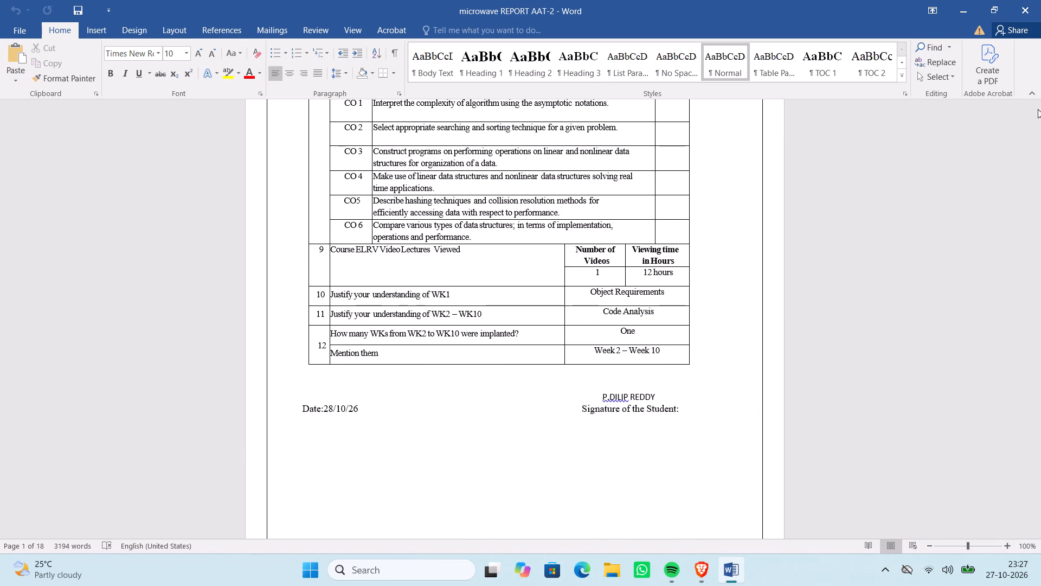
{"action": "left_click_drag", "start_coordinate": [1036, 151], "coordinate": [1036, 224]}
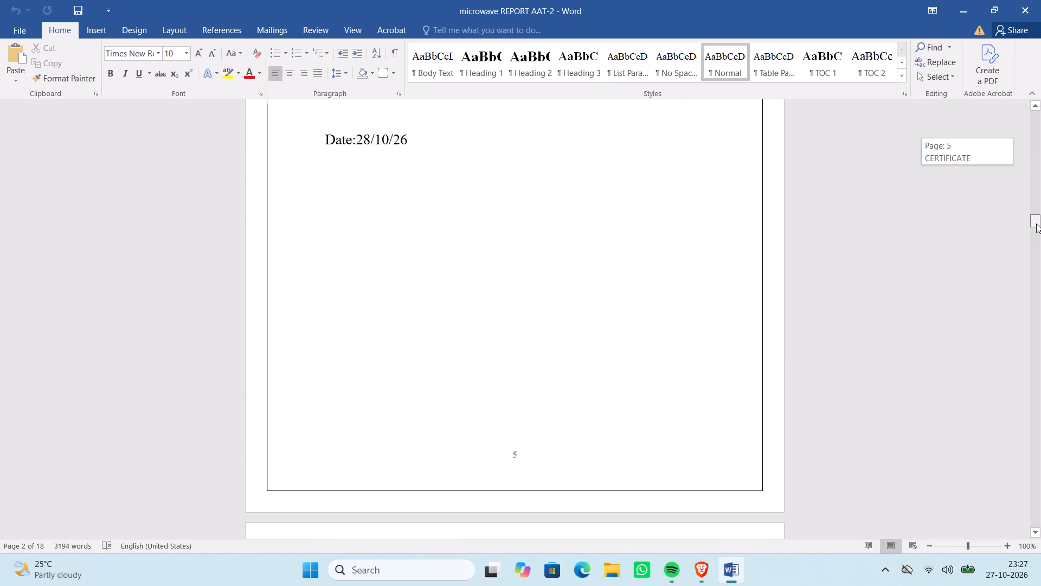
{"action": "left_click_drag", "start_coordinate": [1036, 224], "coordinate": [1040, 241]}
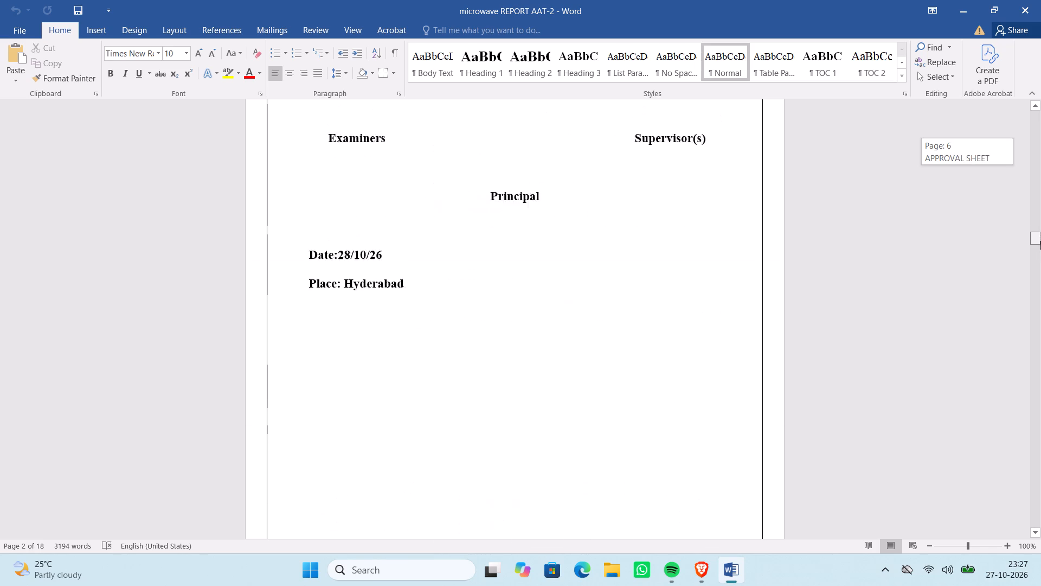
{"action": "left_click_drag", "start_coordinate": [1040, 241], "coordinate": [1040, 240]}
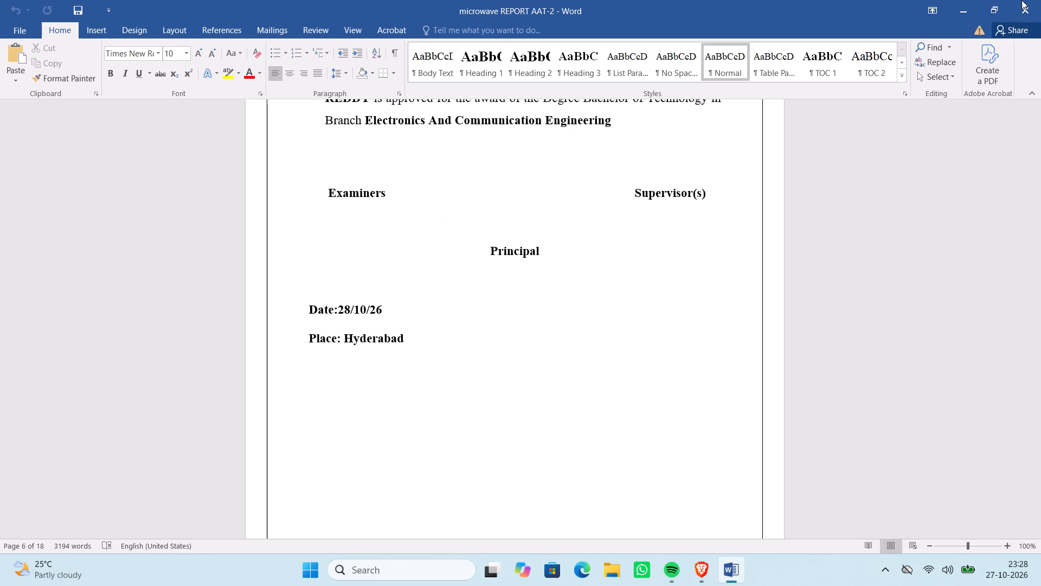
{"action": "left_click", "coordinate": [1024, 0]}
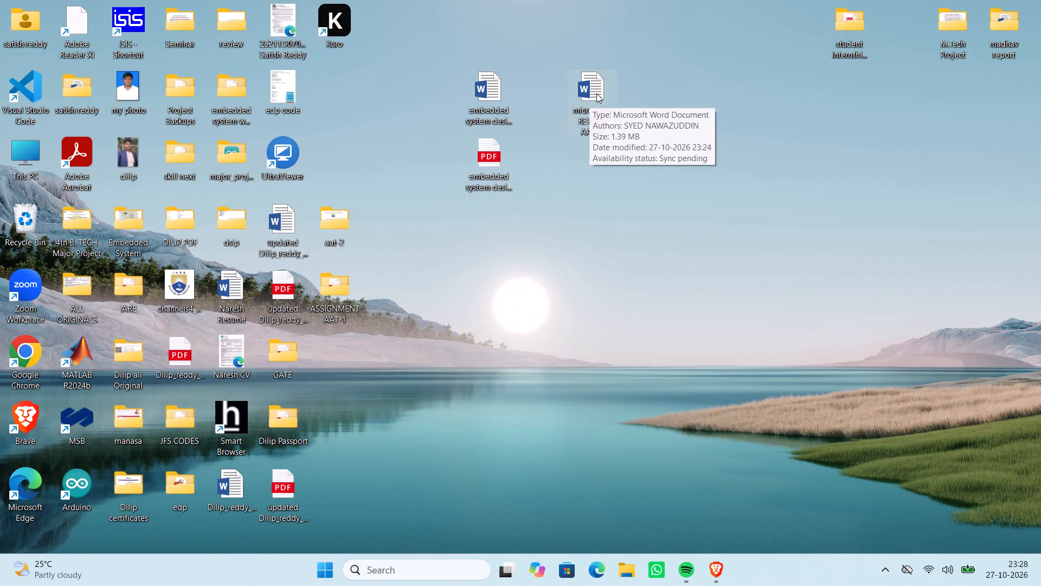
Permanently delete the "microwave REPORT AAT-2" Word document from the desktop.
{"action": "key", "text": "shift+Delete"}
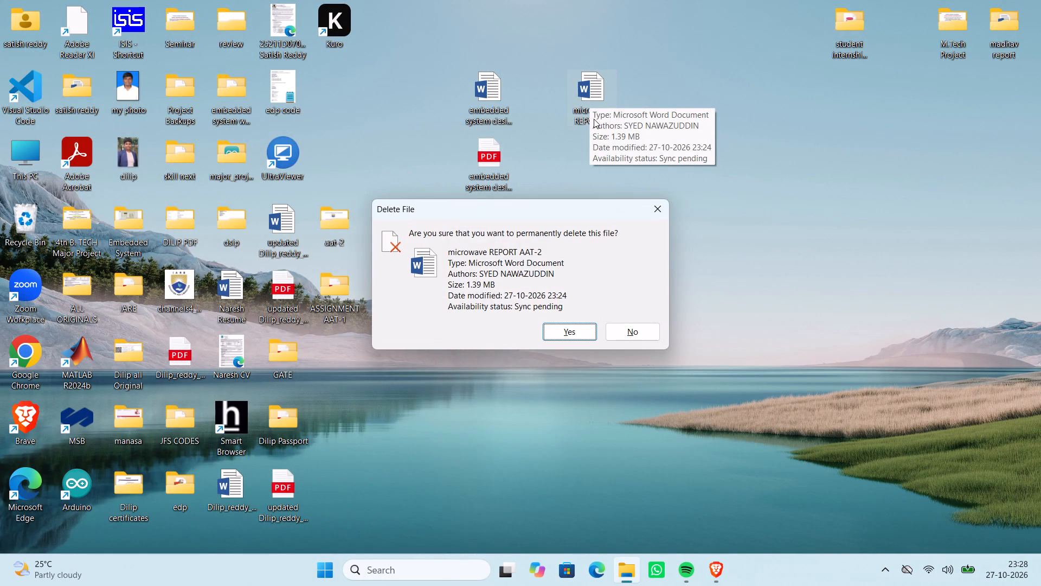
{"action": "key", "text": "Return"}
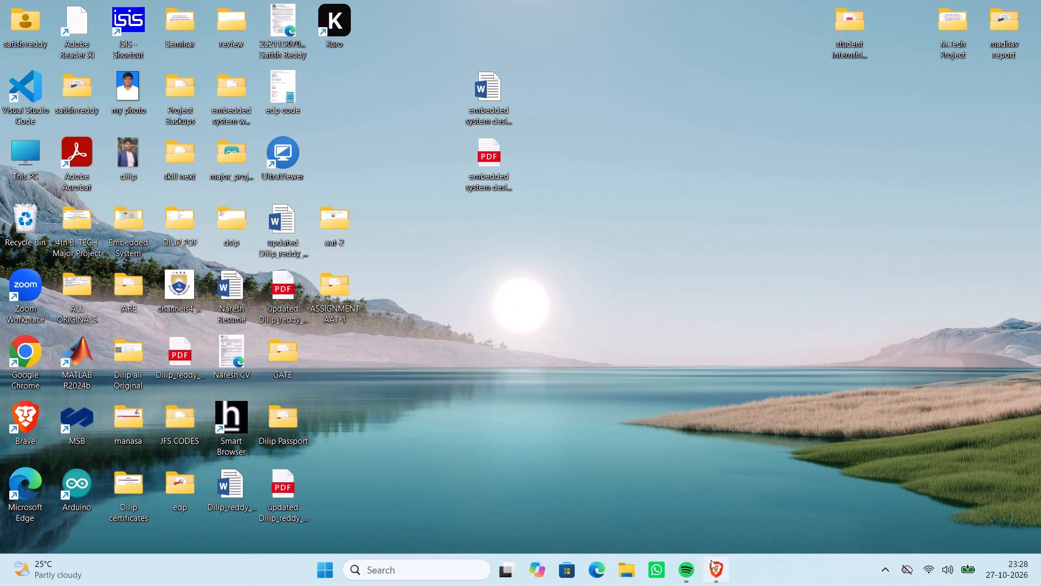
Launch the Kuro application from its desktop shortcut.
{"action": "double_click", "coordinate": [336, 31]}
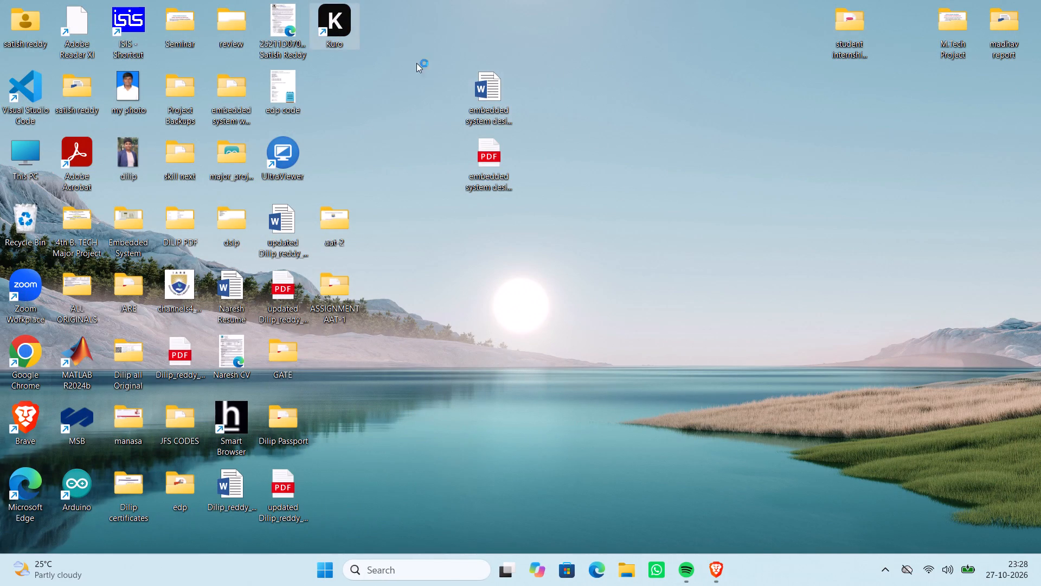